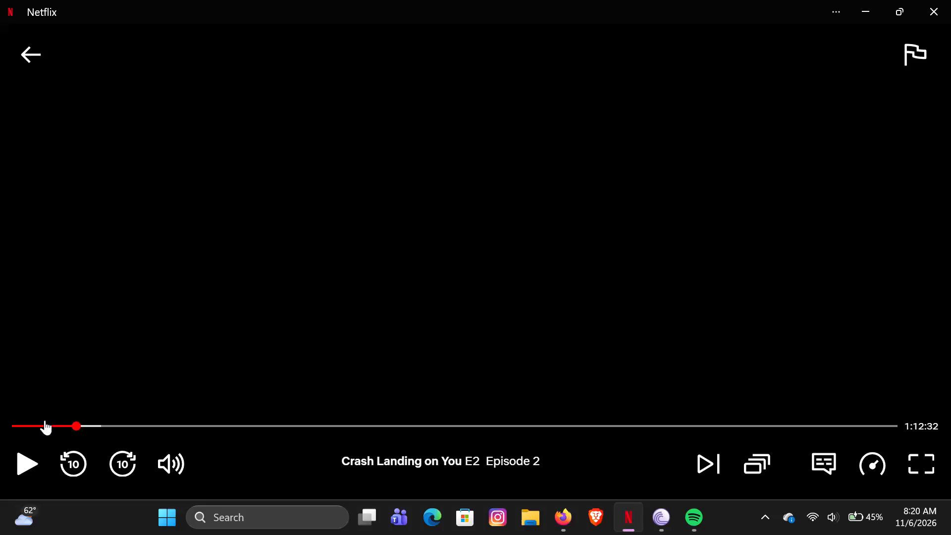
Find the WhatsApp desktop app through the system search and open it.
left_click(249, 517)
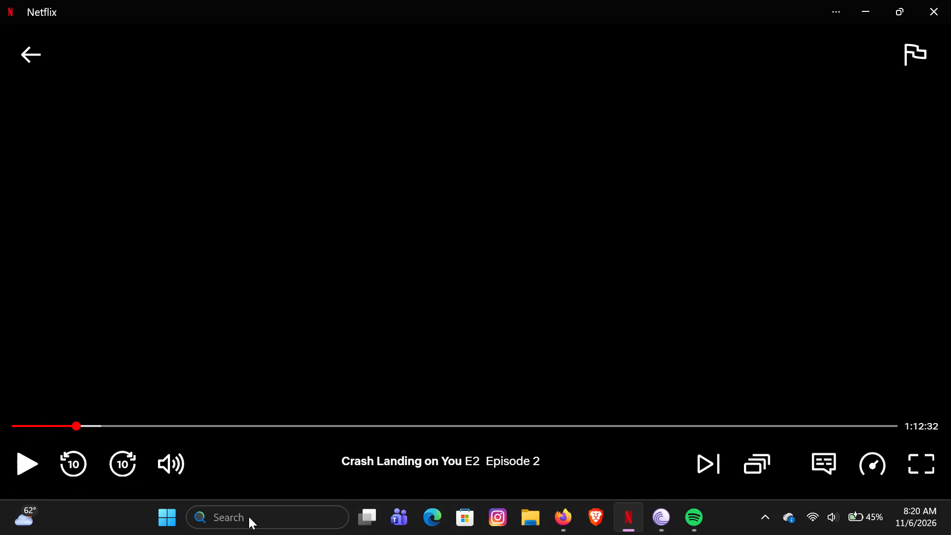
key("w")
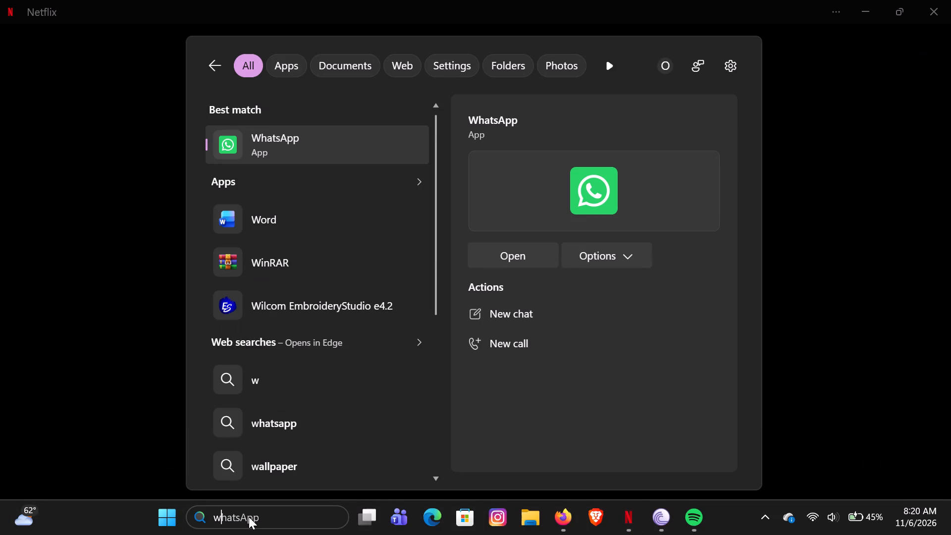
left_click(511, 248)
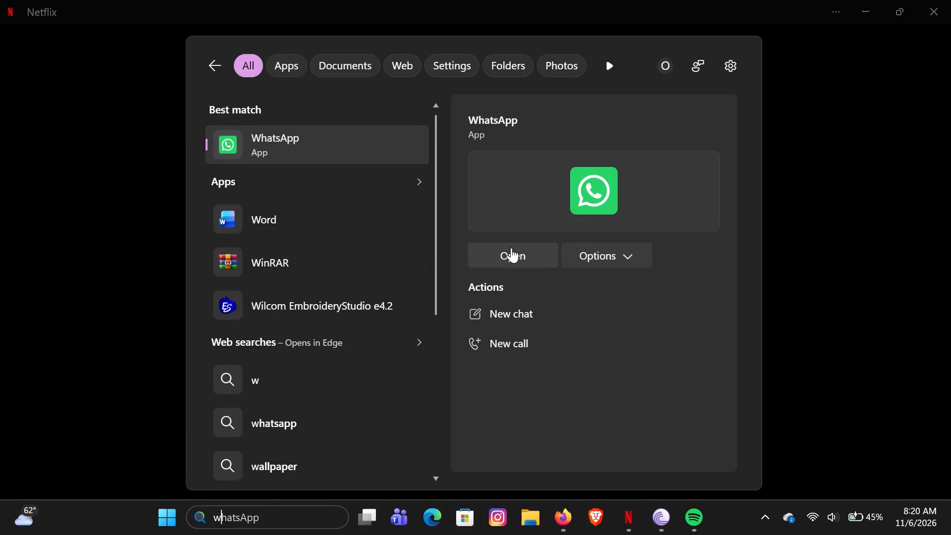
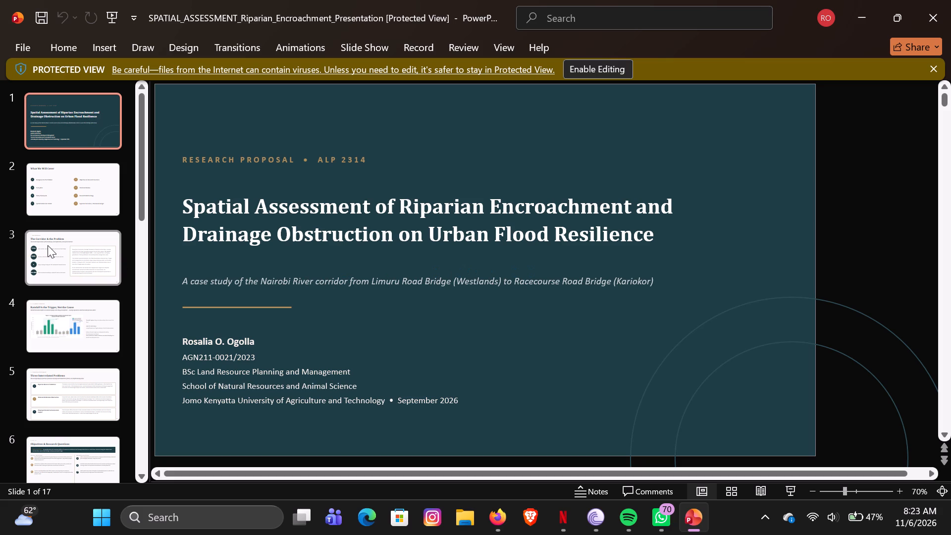
Go to slide 3, The Corridor & the Problem, and enable editing of the protected presentation.
left_click(94, 176)
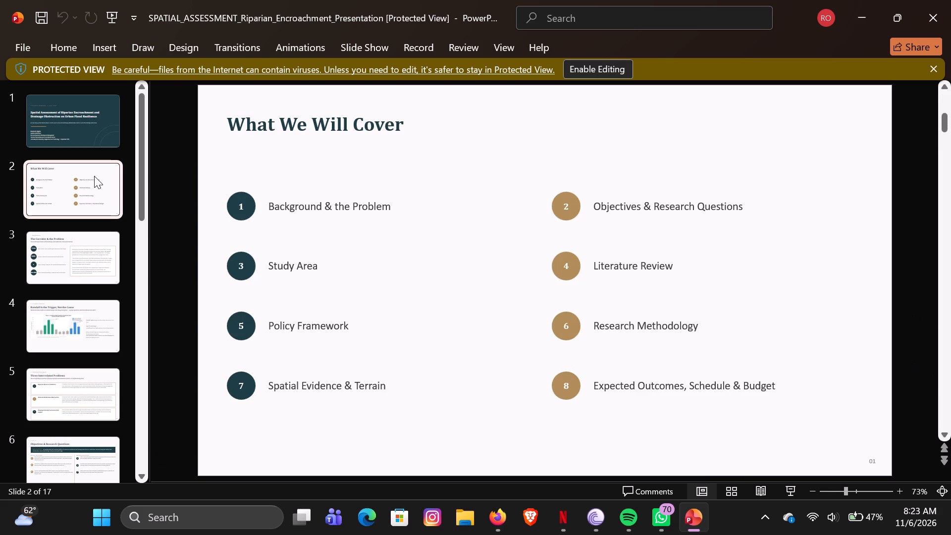
left_click(50, 268)
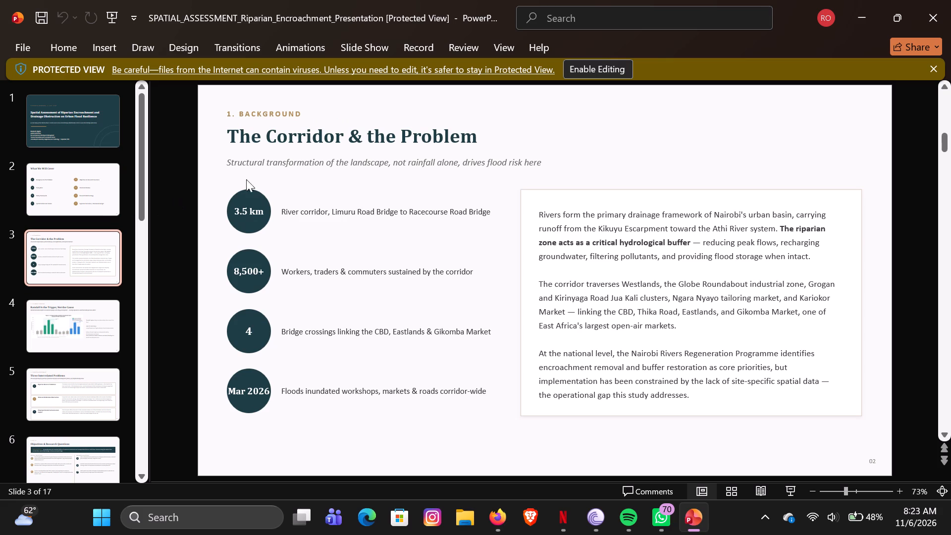
left_click(599, 67)
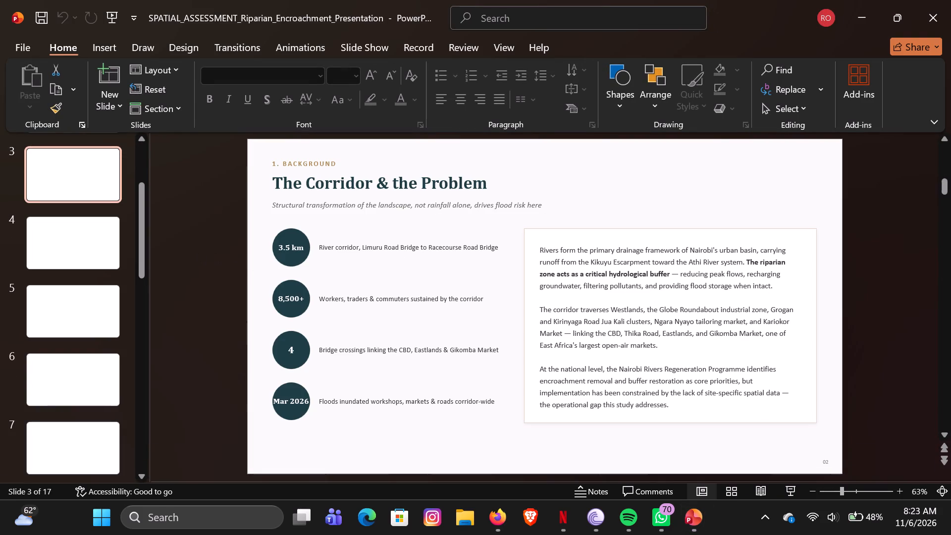
Delete the dash after "critical hydrological buffer" in the first paragraph of slide 3's text box.
left_click(676, 272)
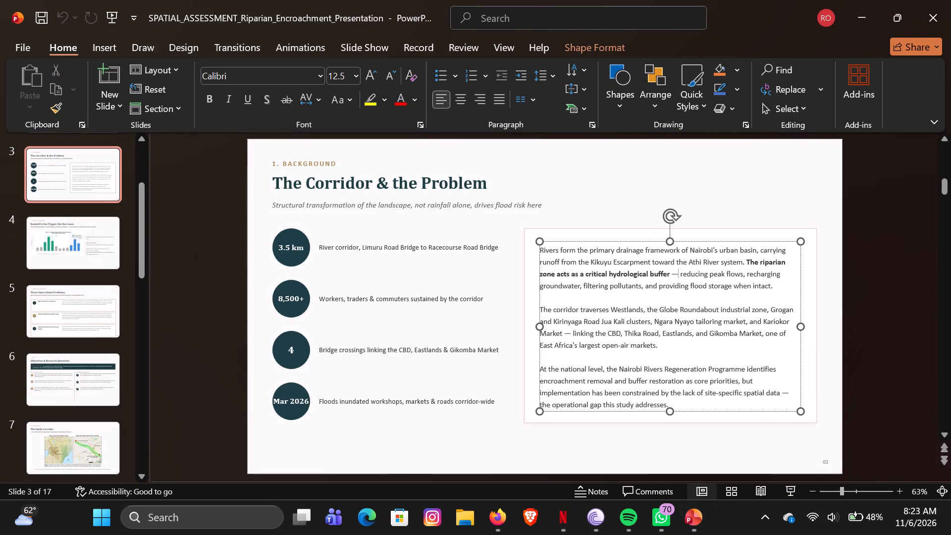
key("BackSpace")
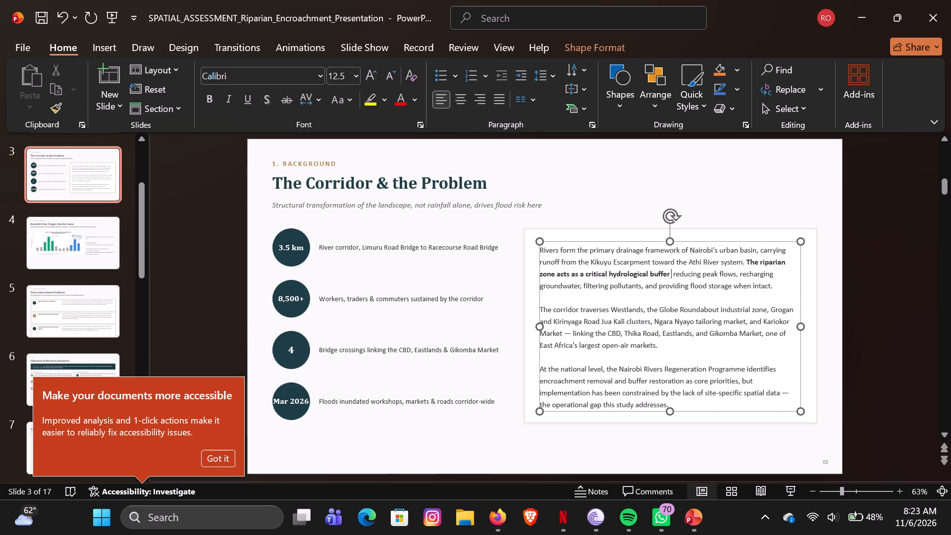
Search the computer for the Kuro app and launch it.
left_click(197, 522)
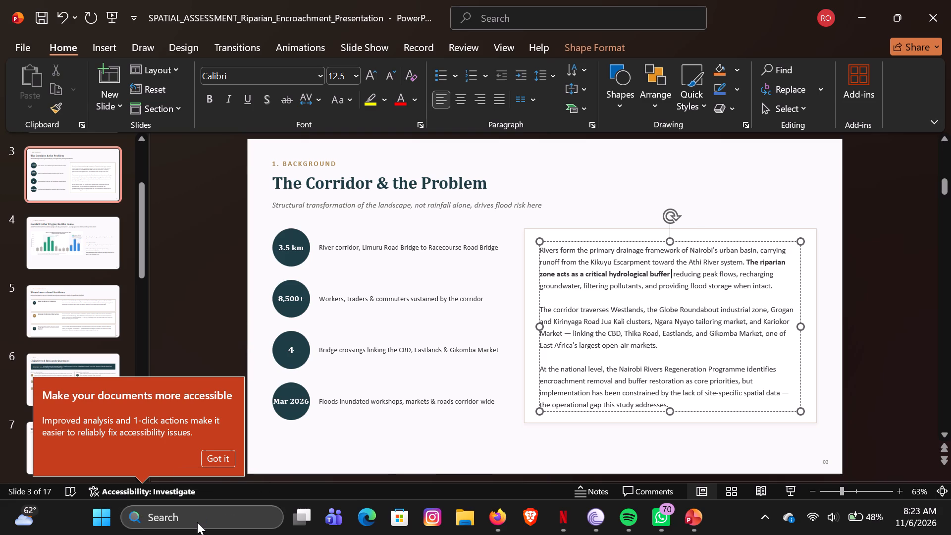
key("k")
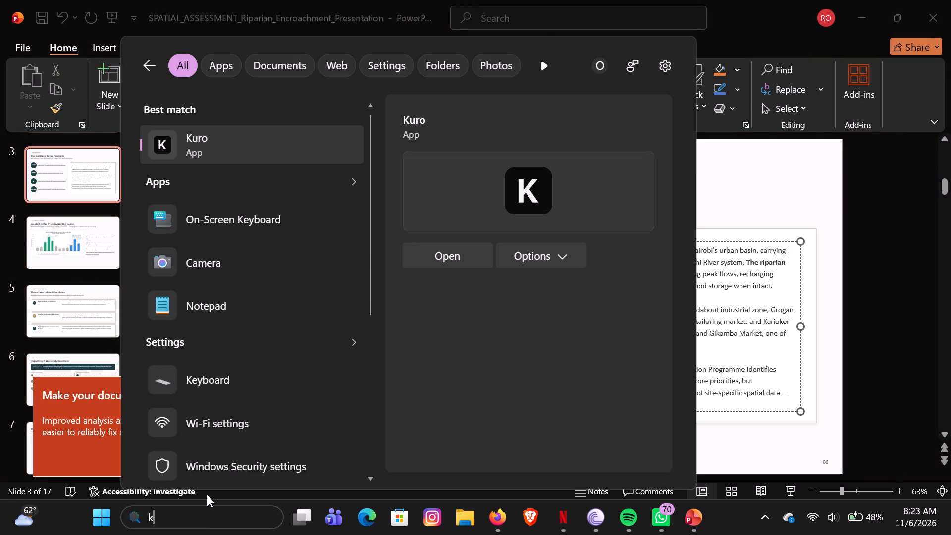
left_click(467, 267)
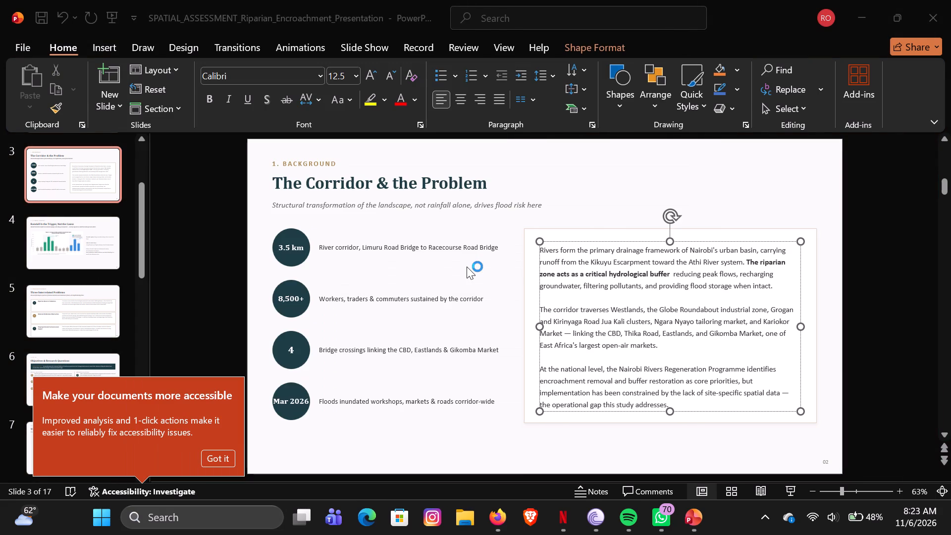
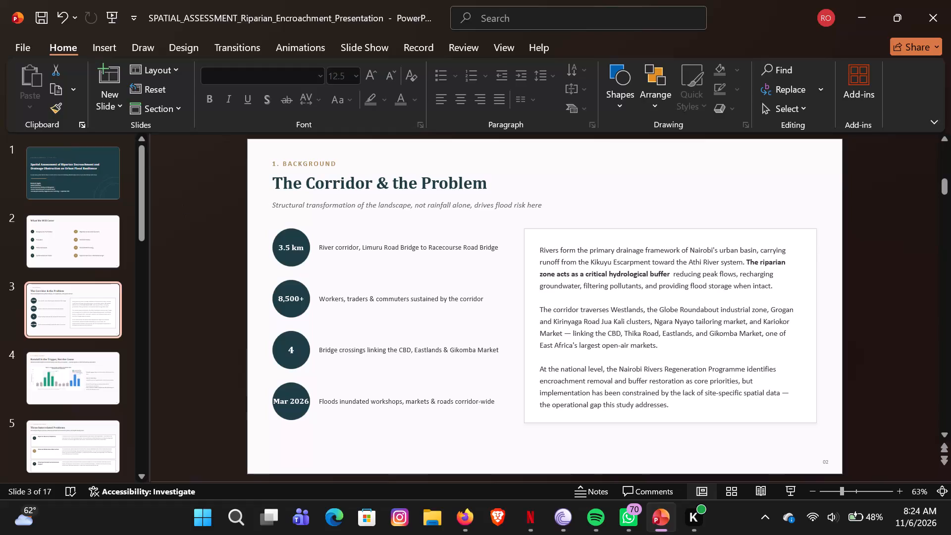
Look over the title slide and the What We Will Cover slide, ending on slide 3, The Corridor & the Problem.
scroll(51, 260, "up", 2)
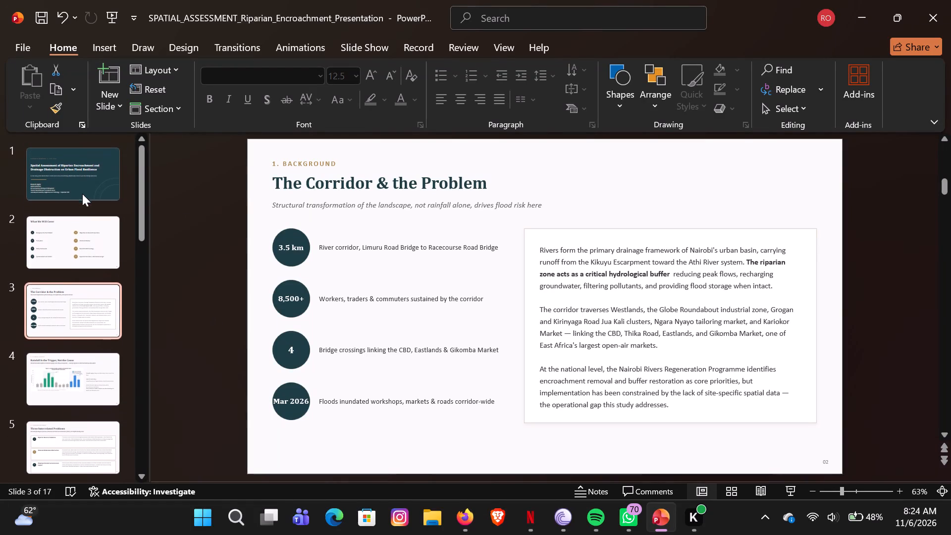
double_click(84, 190)
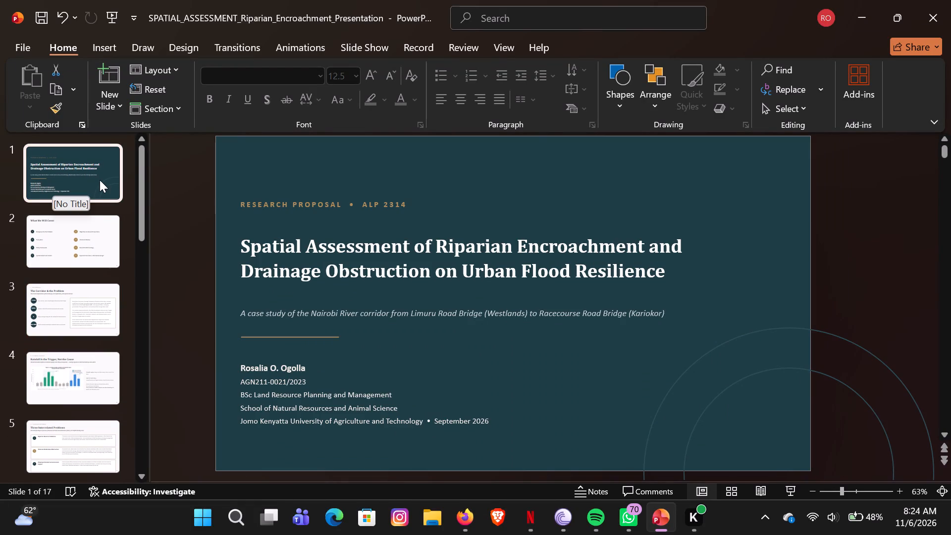
left_click(87, 242)
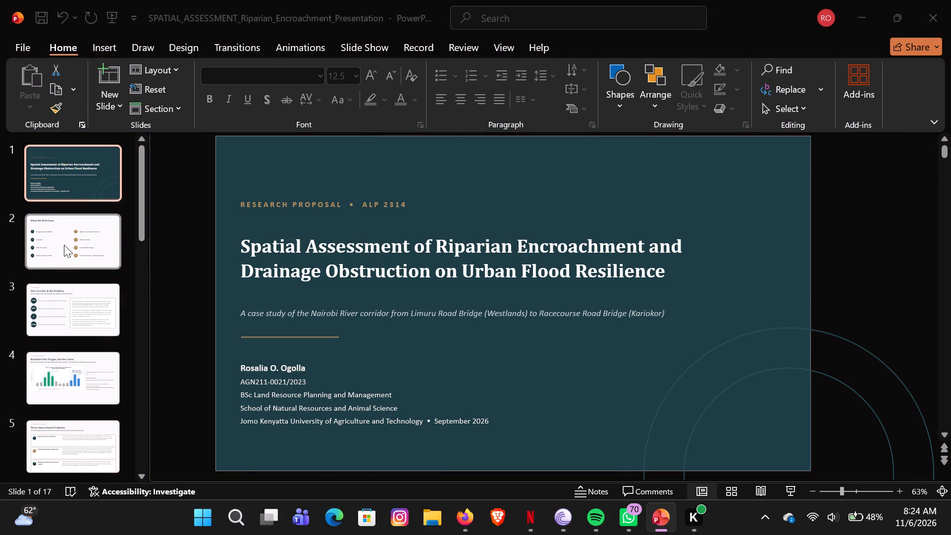
left_click(52, 244)
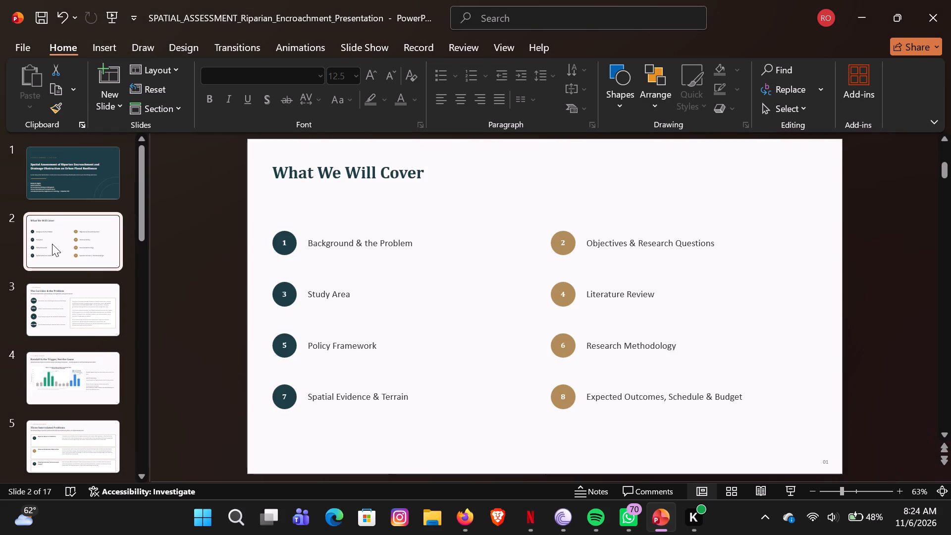
left_click(56, 307)
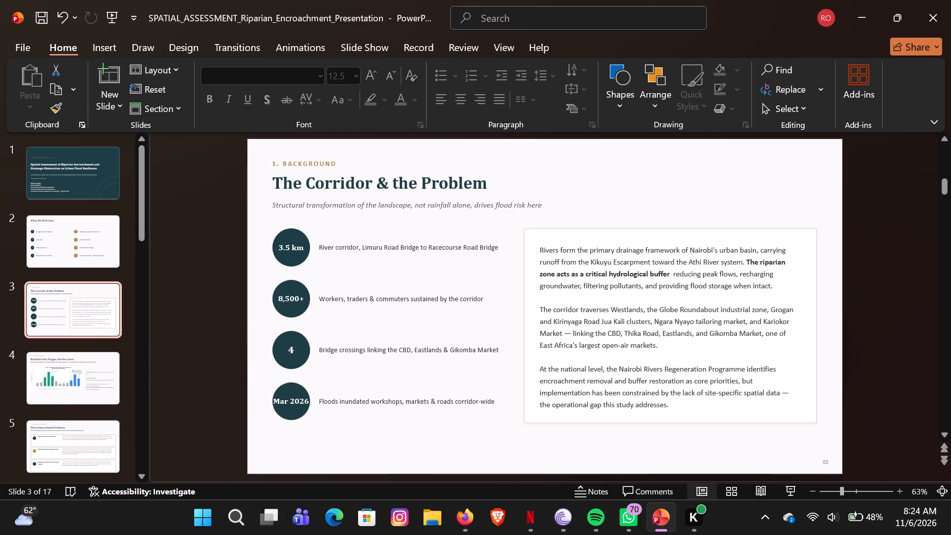
Delete the dash after "Kariokor Market" in the second paragraph of slide 3's text box.
scroll(672, 297, "up", 1, "ctrl")
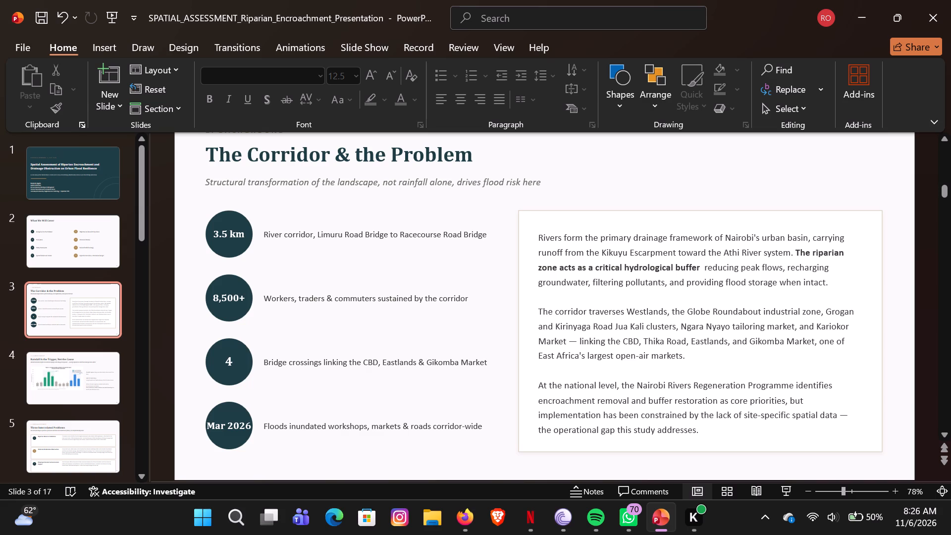
left_click(576, 338)
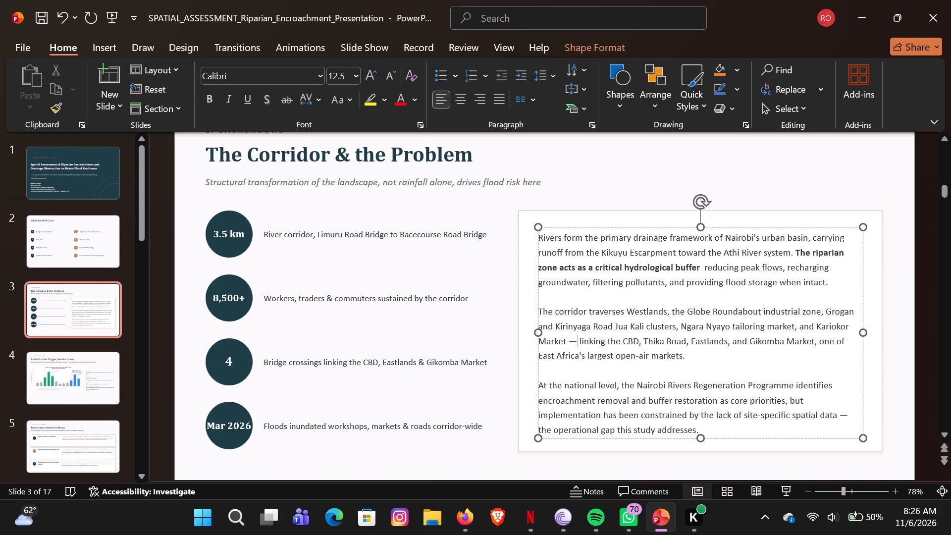
key("BackSpace")
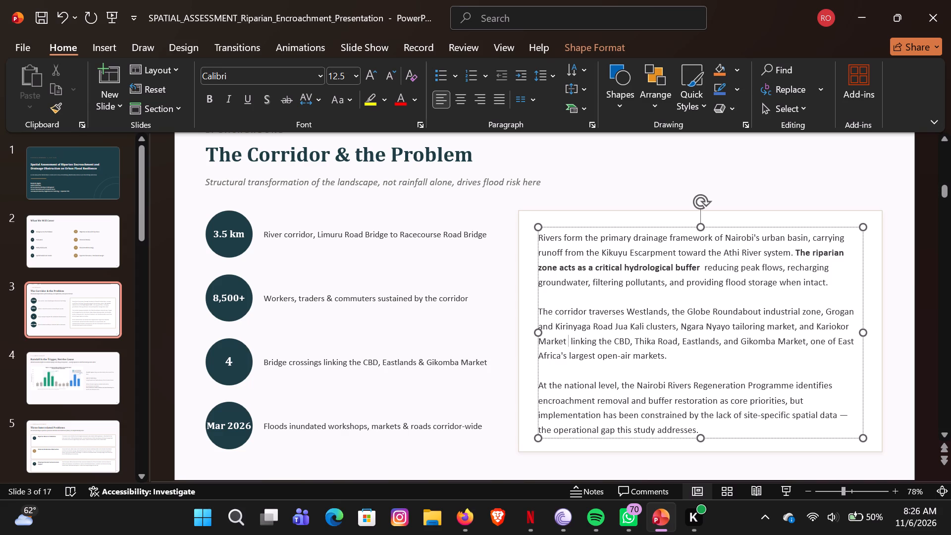
Show the speaker notes beneath slide 3, The Corridor & the Problem.
left_click(581, 490)
scroll(598, 469, "down", 1)
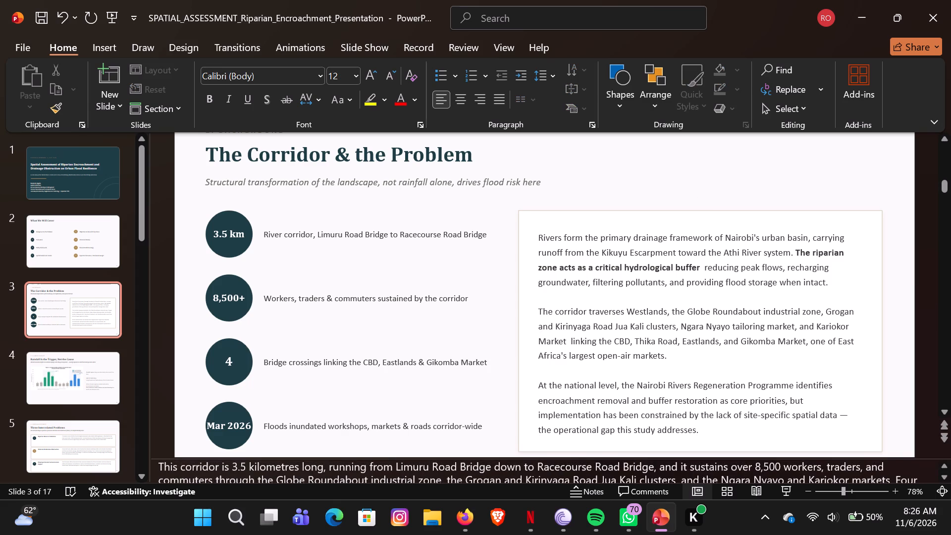
scroll(597, 479, "up", 1)
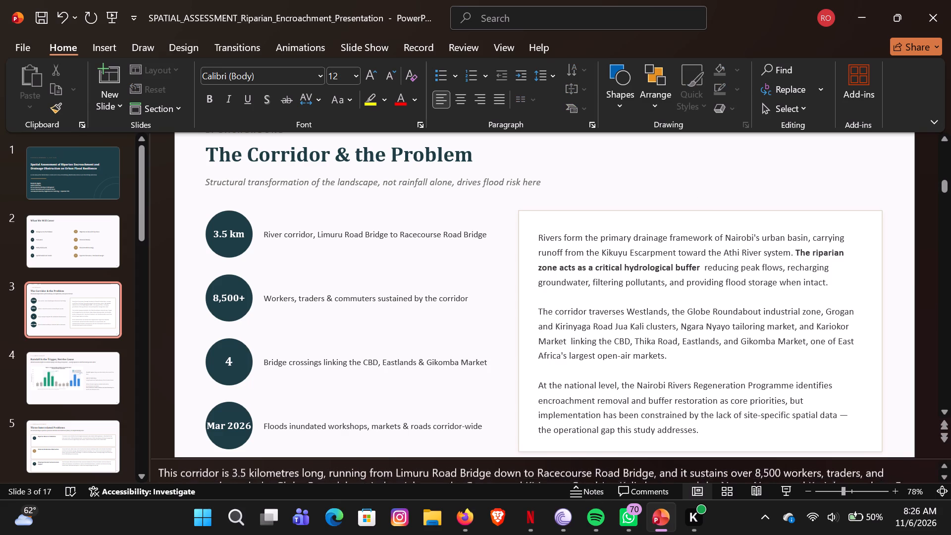
left_click(944, 439)
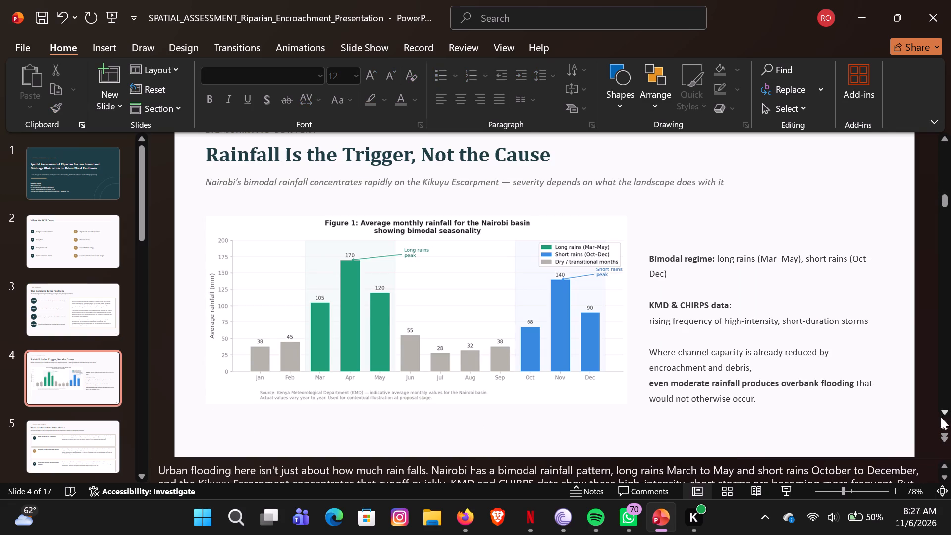
left_click(944, 420)
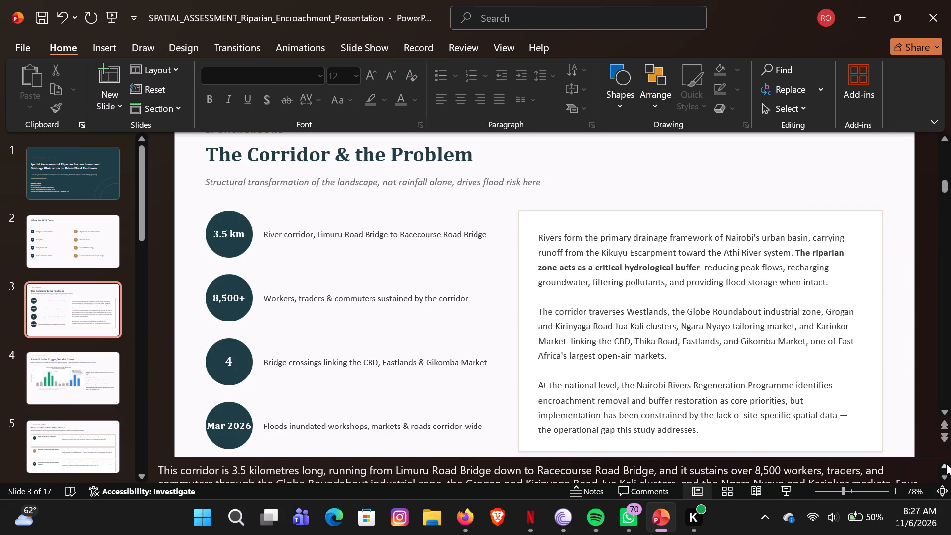
left_click(942, 461)
left_click(942, 461)
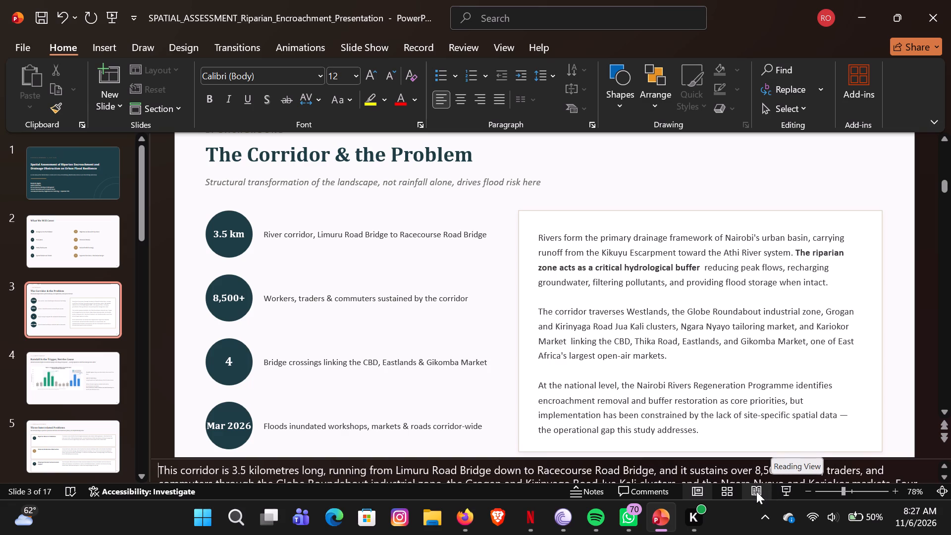
Start the slide show from slide 3 and look through the slides up to What This Study Will Deliver.
left_click(778, 490)
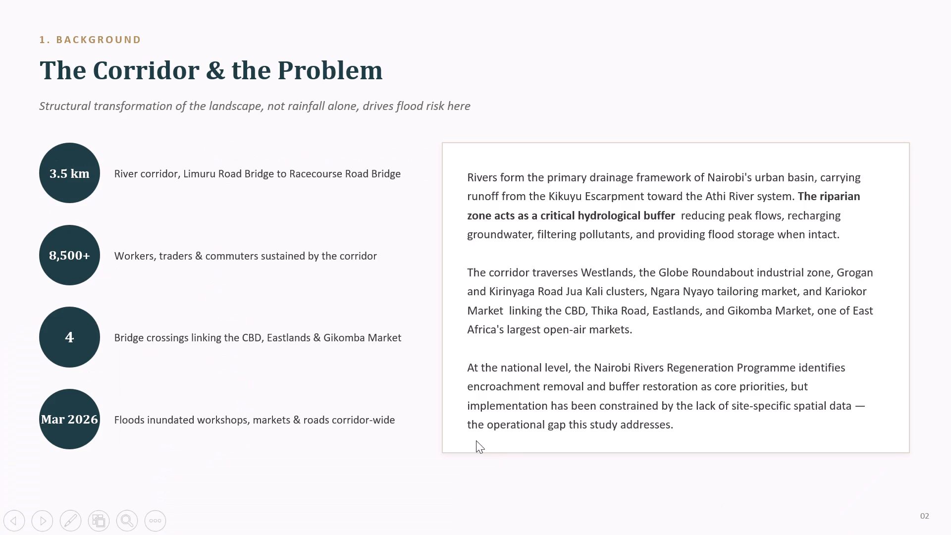
left_click(606, 464)
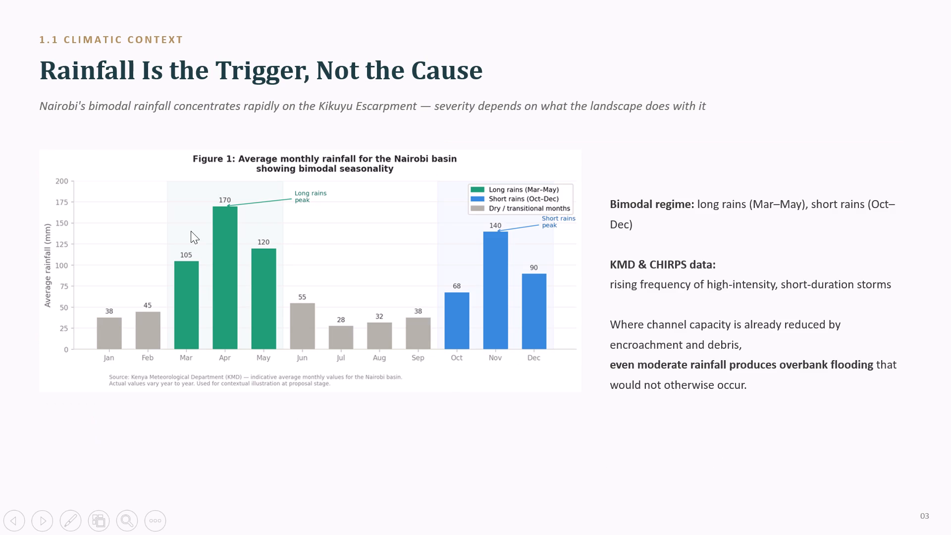
scroll(571, 534, "down", 2)
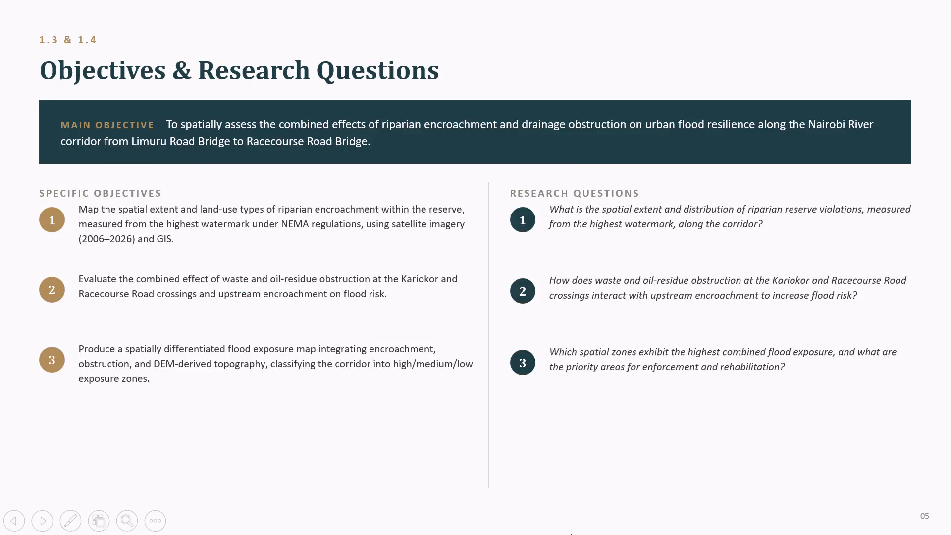
left_click(14, 15)
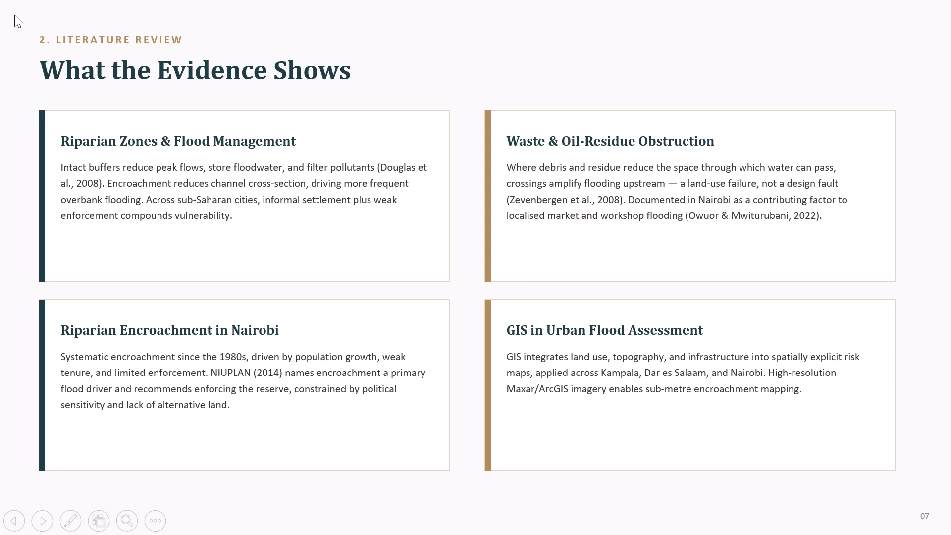
double_click(14, 15)
left_click_drag(845, 493, 863, 452)
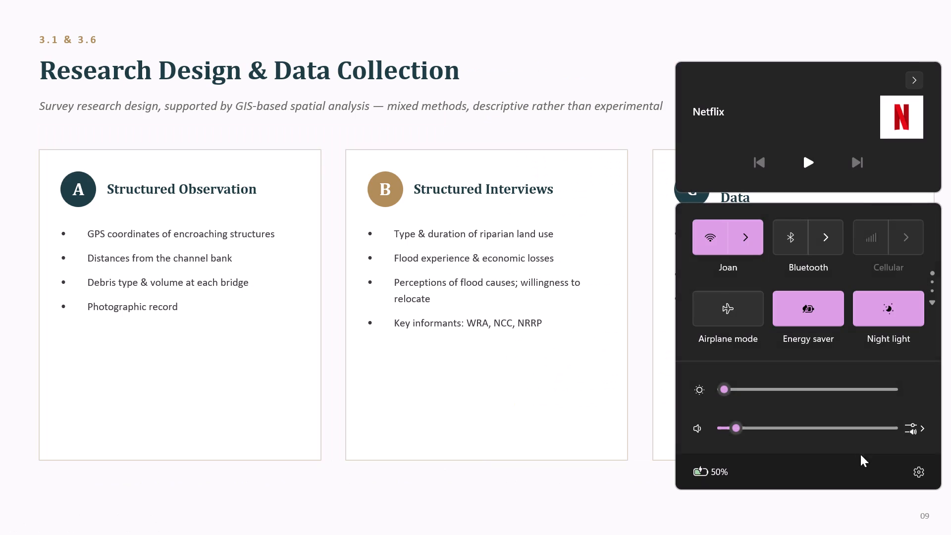
double_click(848, 534)
left_click(0, 0)
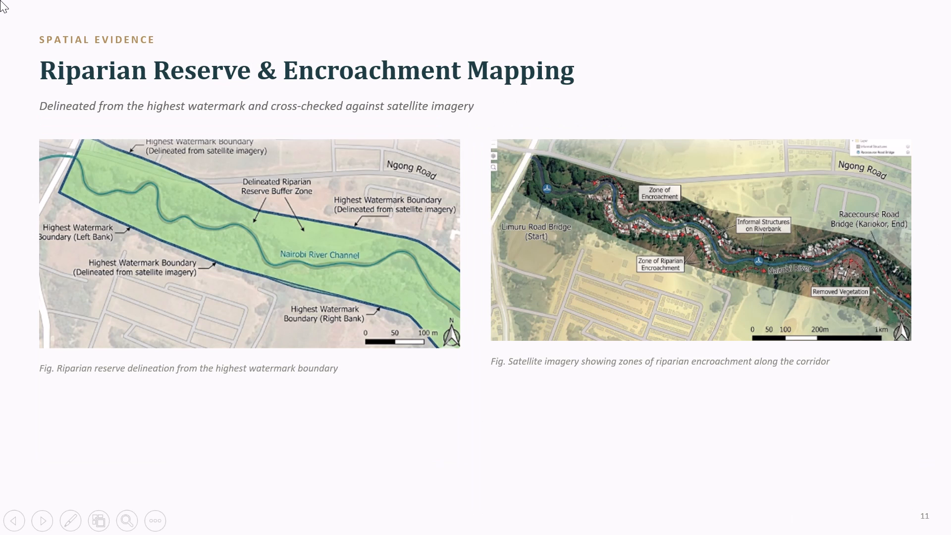
left_click_drag(0, 0, 507, 50)
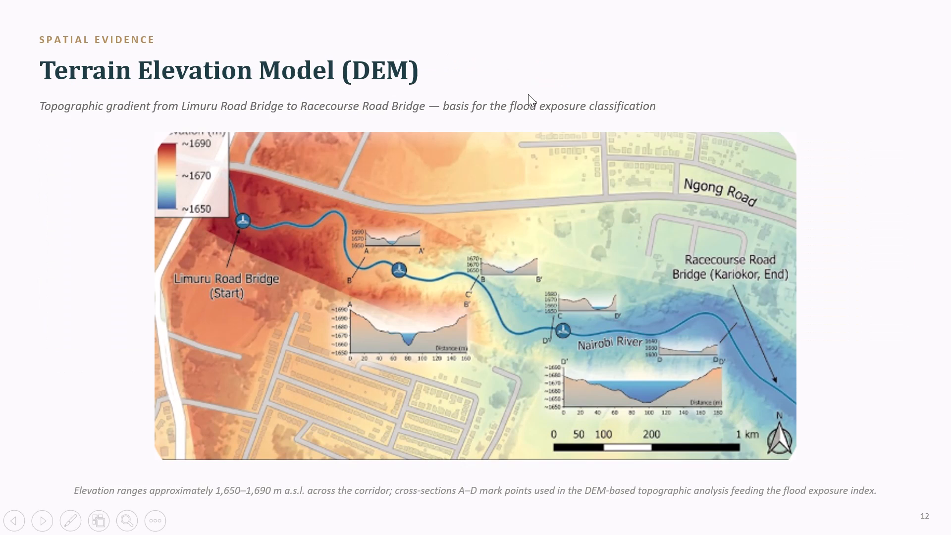
left_click(423, 81)
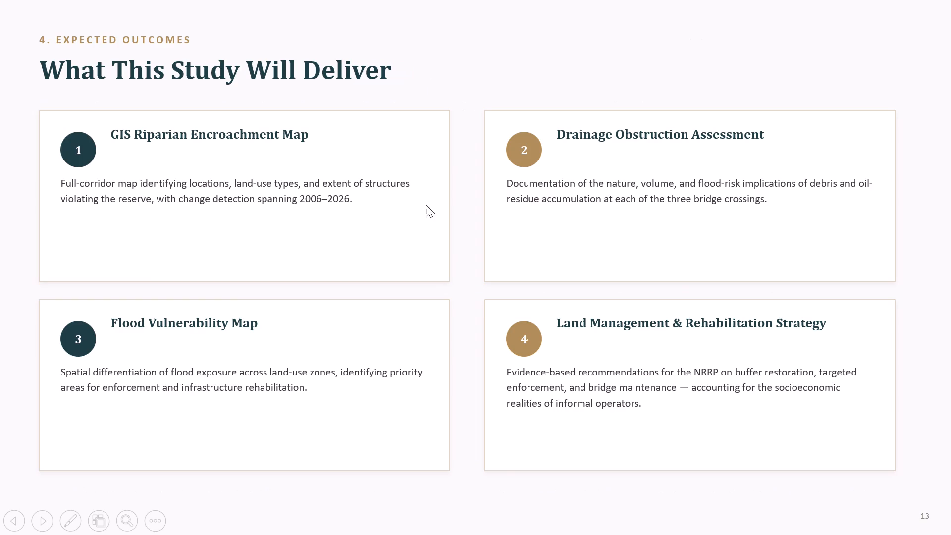
Go back through the running slide show to the title slide.
scroll(426, 205, "up", 3)
scroll(426, 205, "right", 1)
scroll(426, 205, "up", 1)
scroll(426, 205, "right", 1)
scroll(426, 205, "up", 1)
scroll(426, 205, "right", 1)
scroll(426, 205, "up", 1)
scroll(426, 205, "right", 1)
scroll(426, 205, "up", 1)
scroll(426, 205, "right", 1)
scroll(426, 205, "up", 1)
scroll(426, 205, "right", 1)
scroll(426, 205, "up", 1)
scroll(426, 205, "right", 1)
scroll(426, 205, "up", 9)
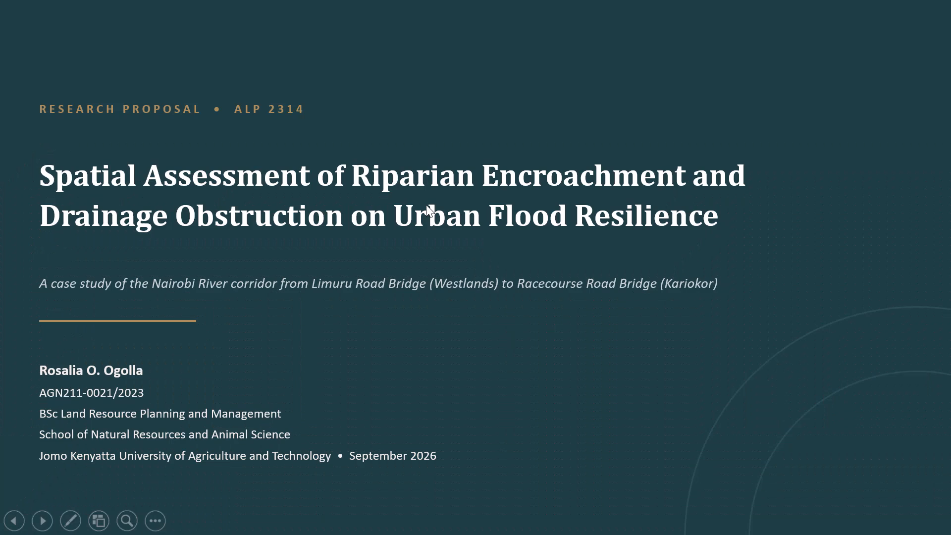
View the overview of all slides, return to the show and advance to The Corridor & the Problem.
scroll(426, 205, "down", 2, "ctrl")
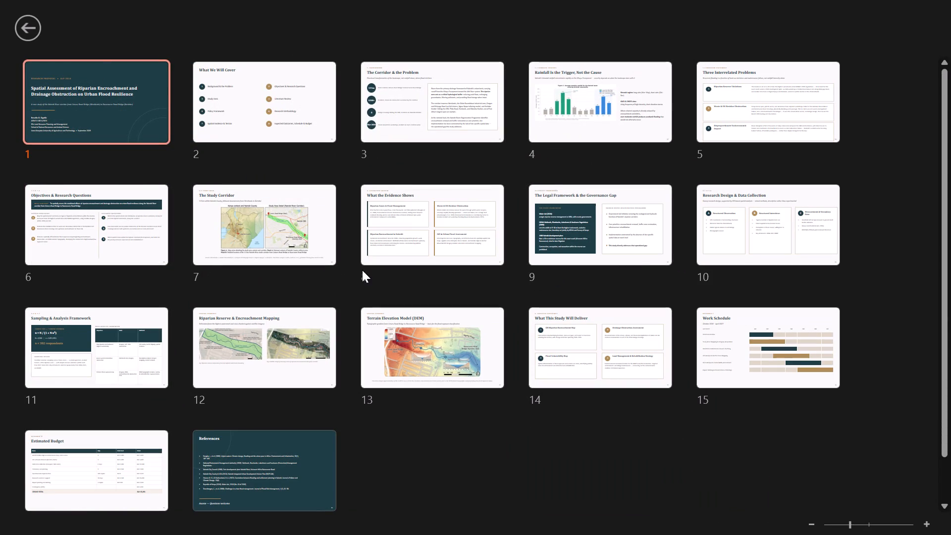
left_click(16, 34)
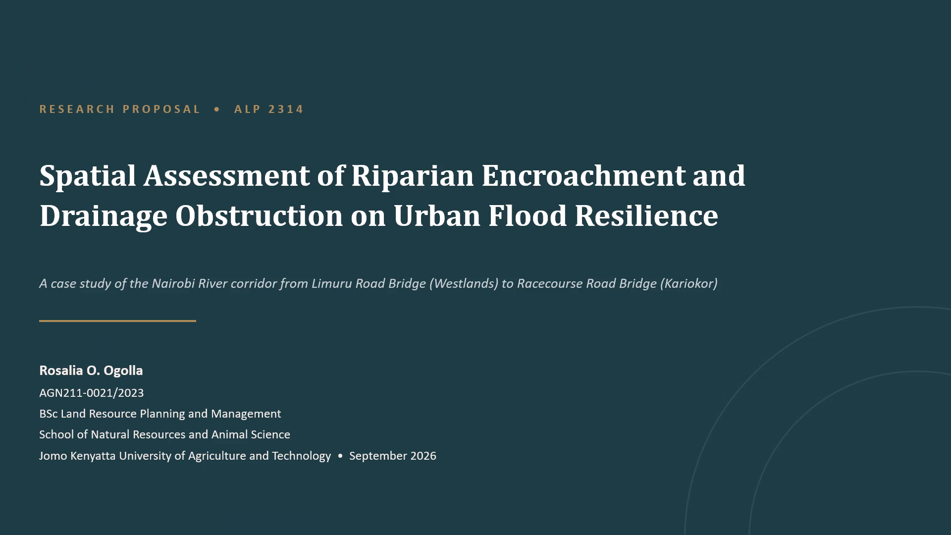
double_click(16, 34)
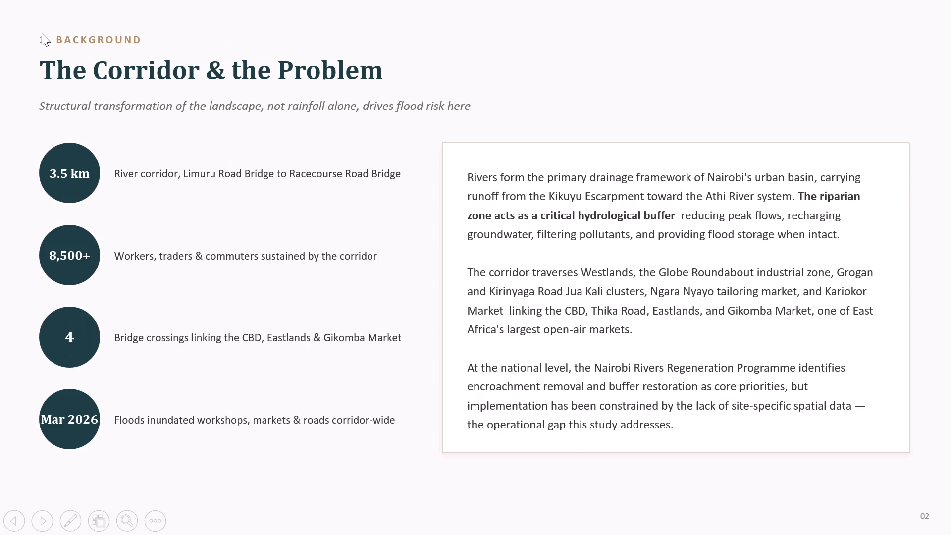
Bring up the overview of all slides again and switch from the slide show to the presentation's editing window.
scroll(42, 33, "down", 2, "ctrl")
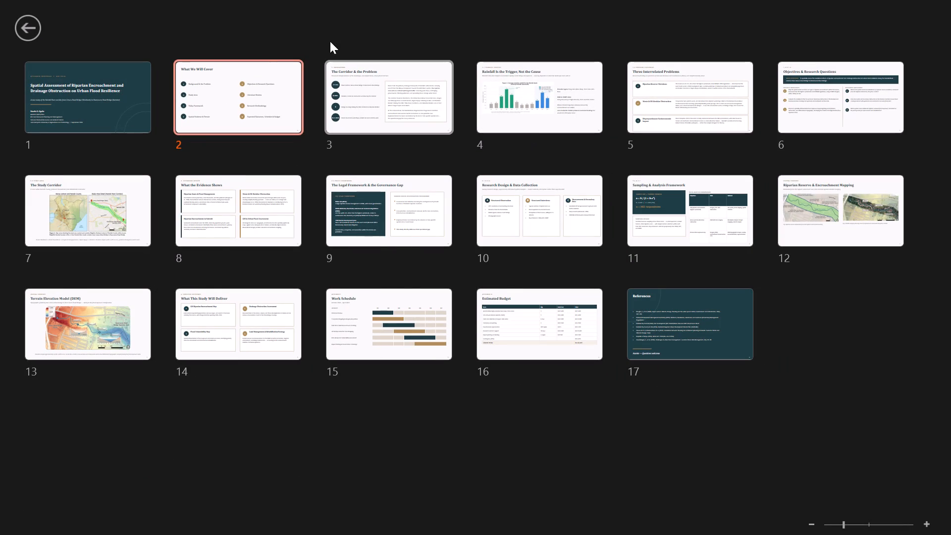
double_click(826, 0)
left_click_drag(826, 0, 950, 0)
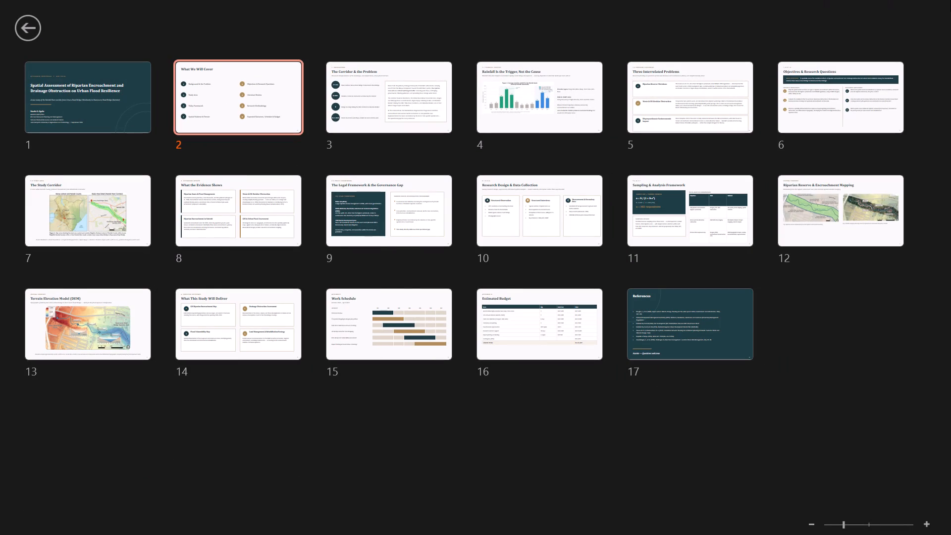
left_click(950, 0)
left_click_drag(950, 0, 937, 295)
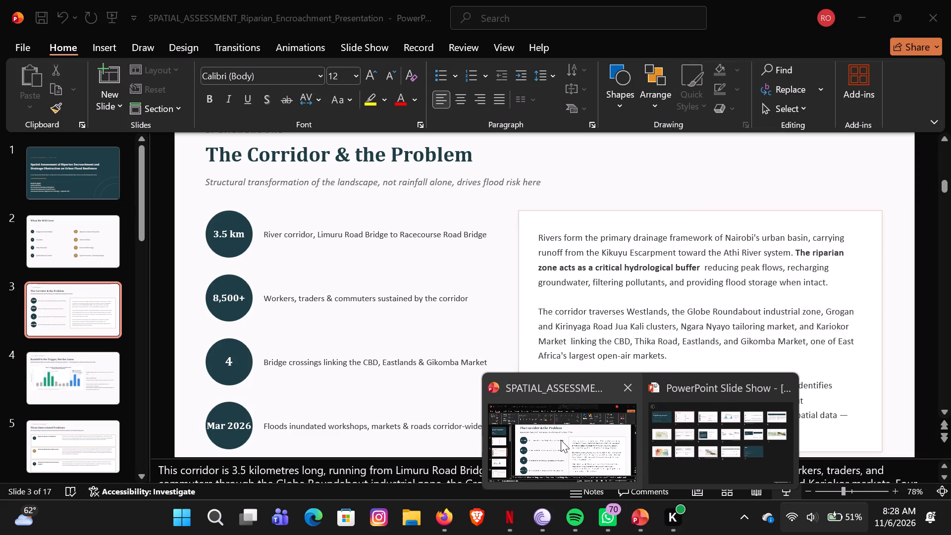
left_click(561, 440)
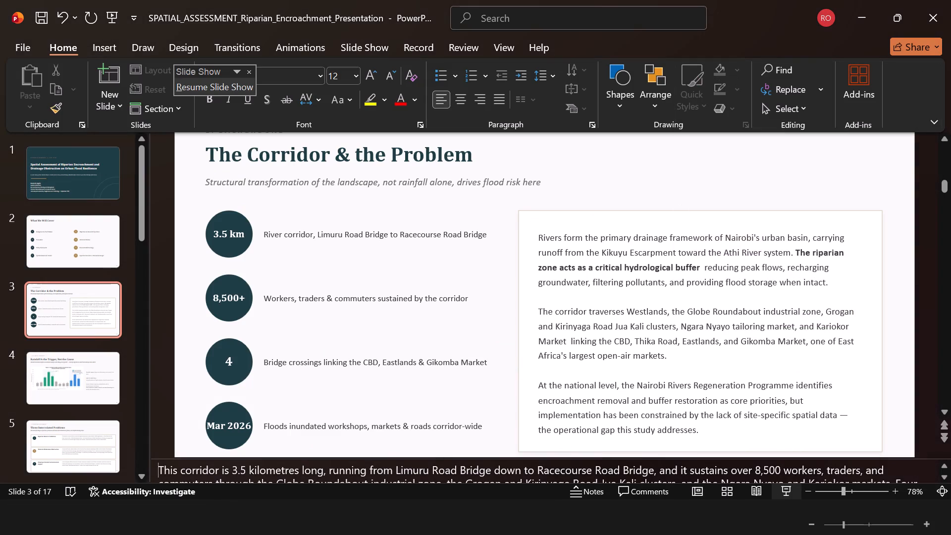
Go back to the running slide show, advance past What We Will Cover to the slide overview, and return to the editing window.
left_click(747, 488)
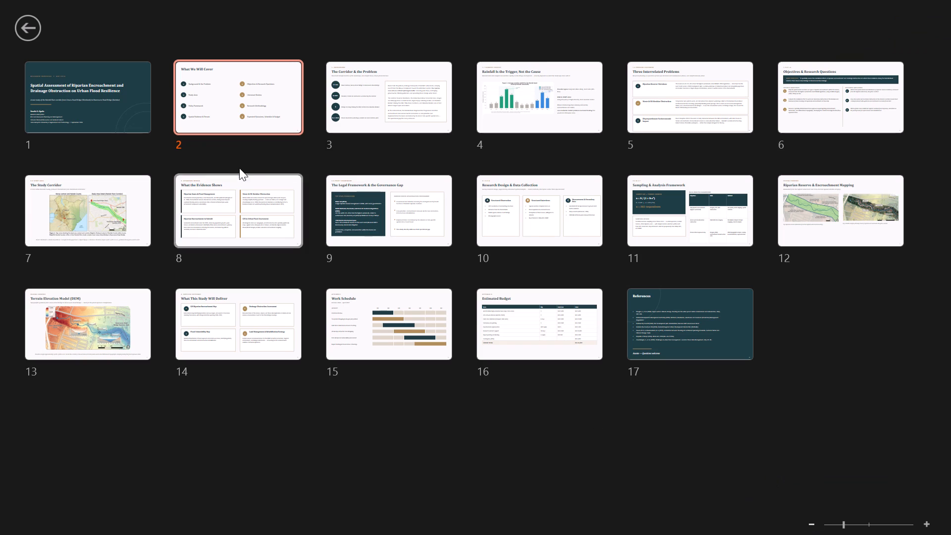
left_click(21, 25)
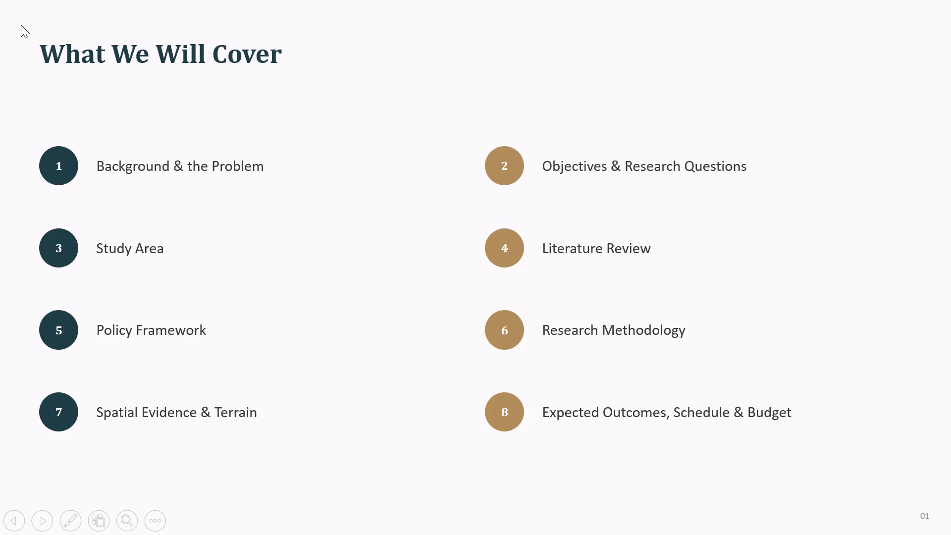
double_click(1, 20)
scroll(1, 20, "down", 2, "ctrl")
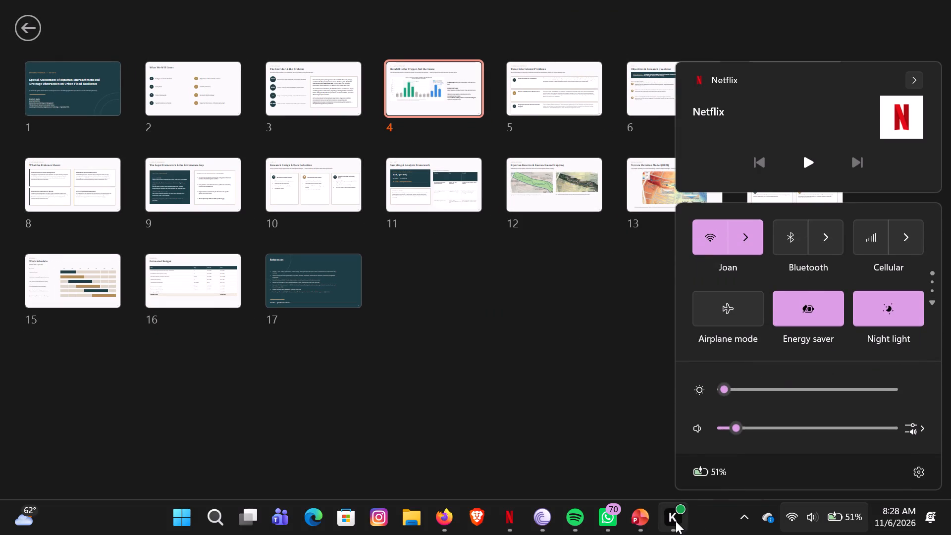
left_click(593, 426)
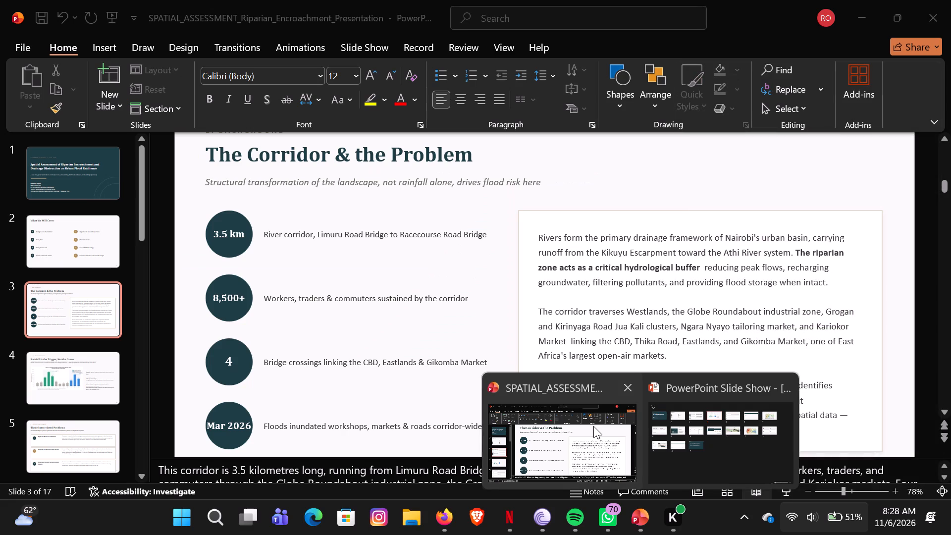
Read through the speaker notes of slide 3, The Corridor & the Problem.
scroll(530, 467, "down", 1)
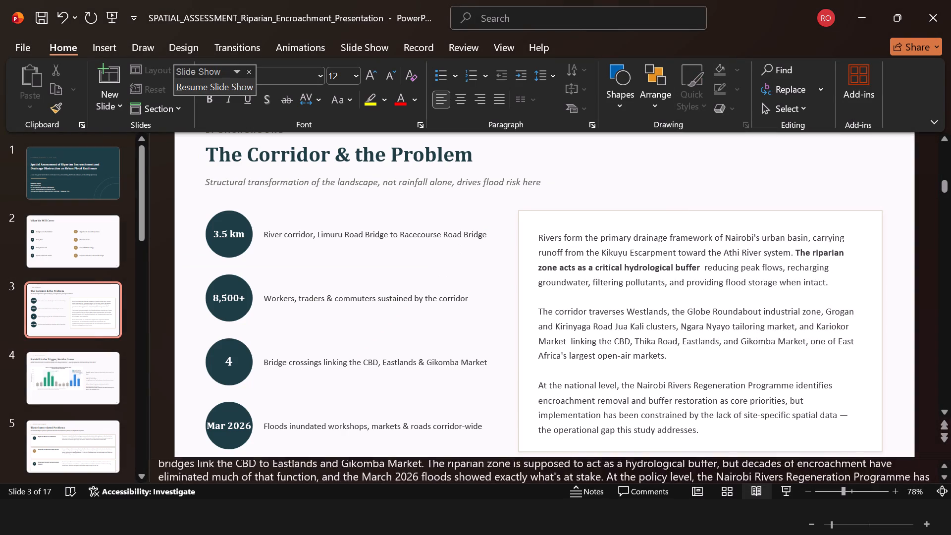
scroll(530, 467, "down", 1)
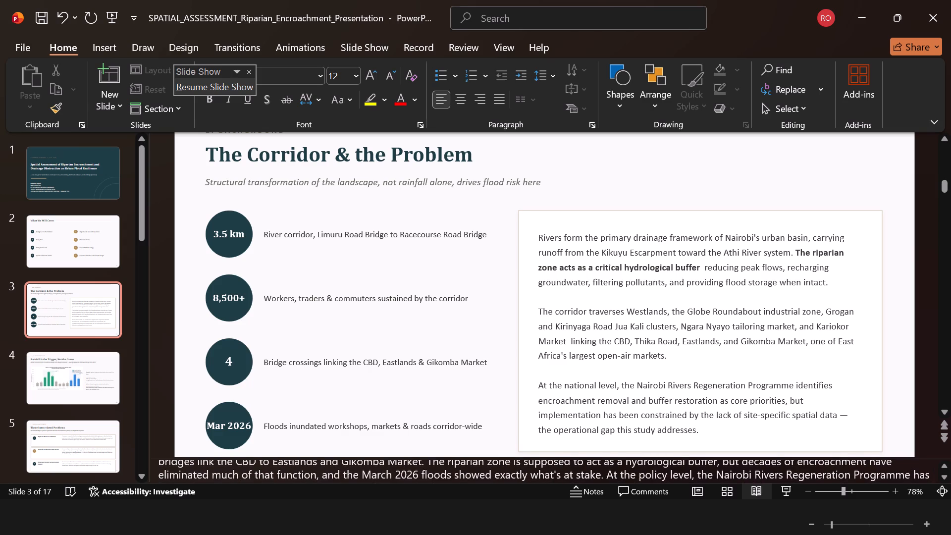
scroll(506, 470, "up", 1)
scroll(430, 479, "down", 1)
scroll(675, 476, "down", 2)
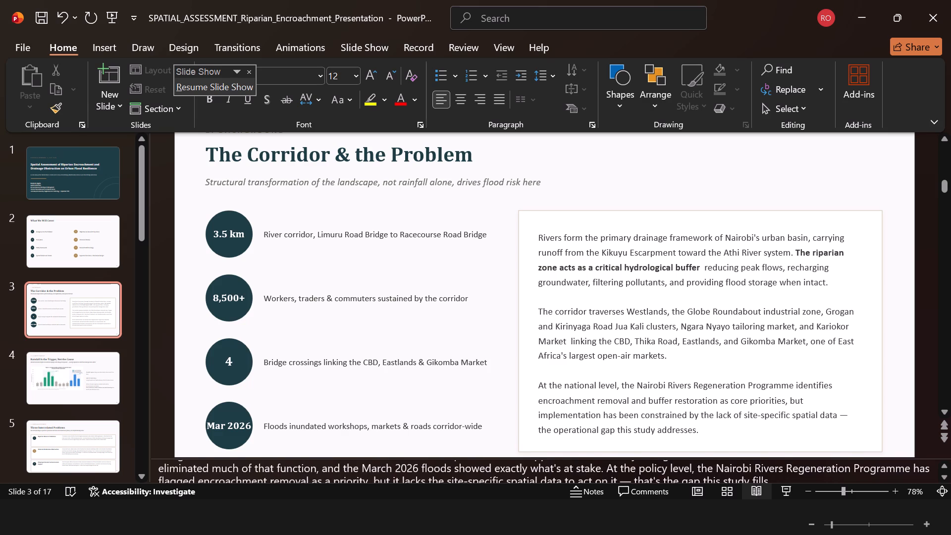
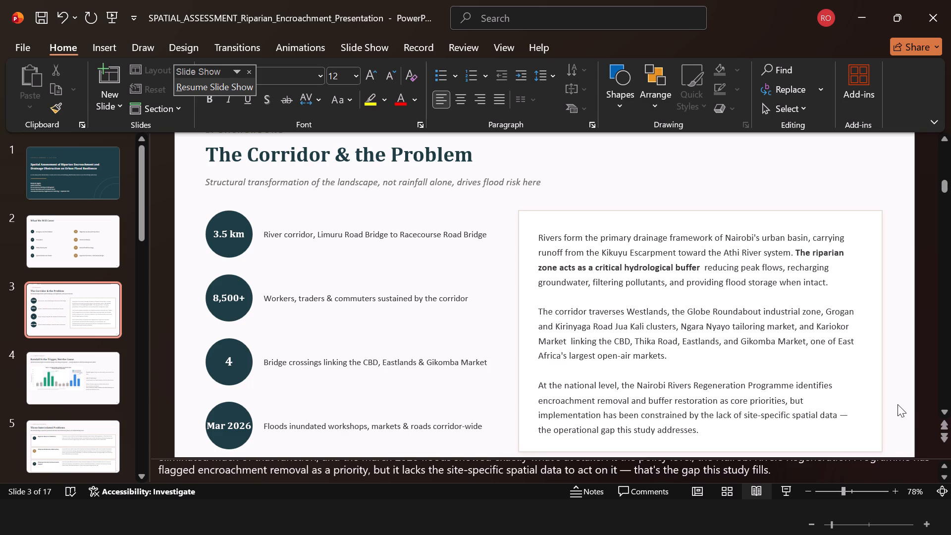
Delete the dash after "site-specific spatial data" in the last paragraph of slide 3's text box.
left_click(851, 416)
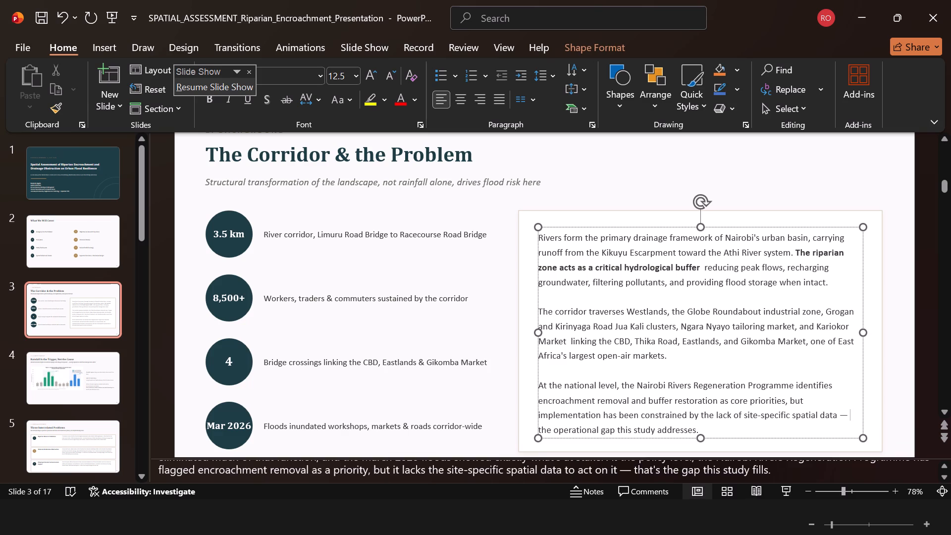
key("BackSpace")
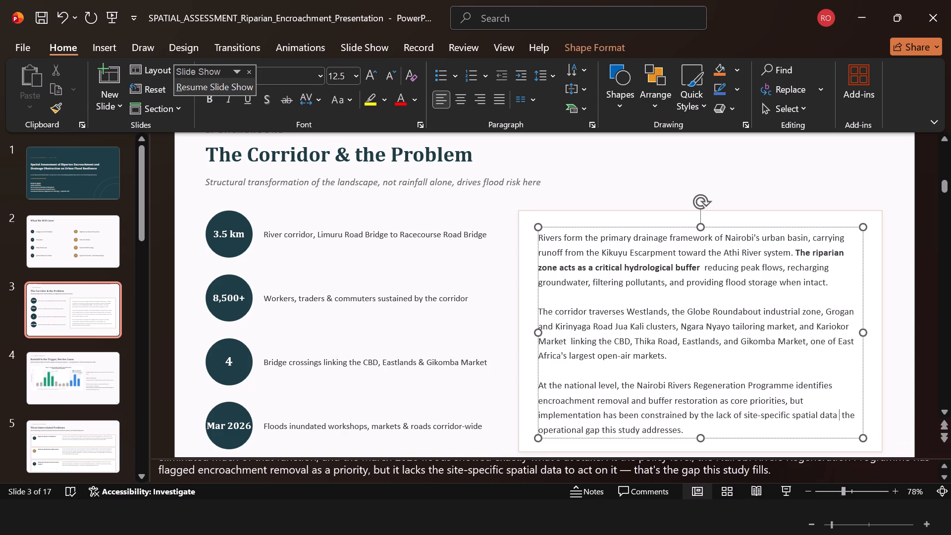
On slide 4, Rainfall Is the Trigger, Not the Cause, delete the dash after "Kikuyu Escarpment" in the subtitle.
left_click(74, 379)
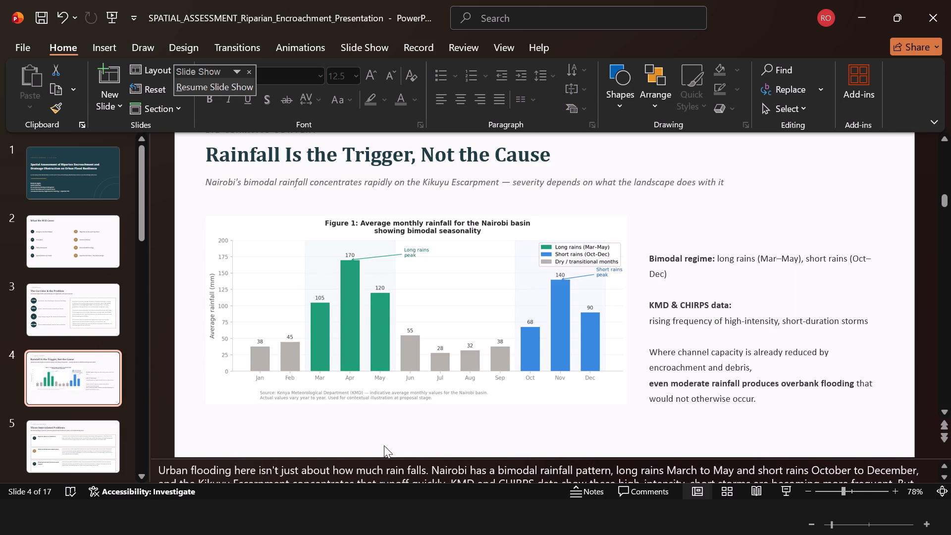
left_click(505, 167)
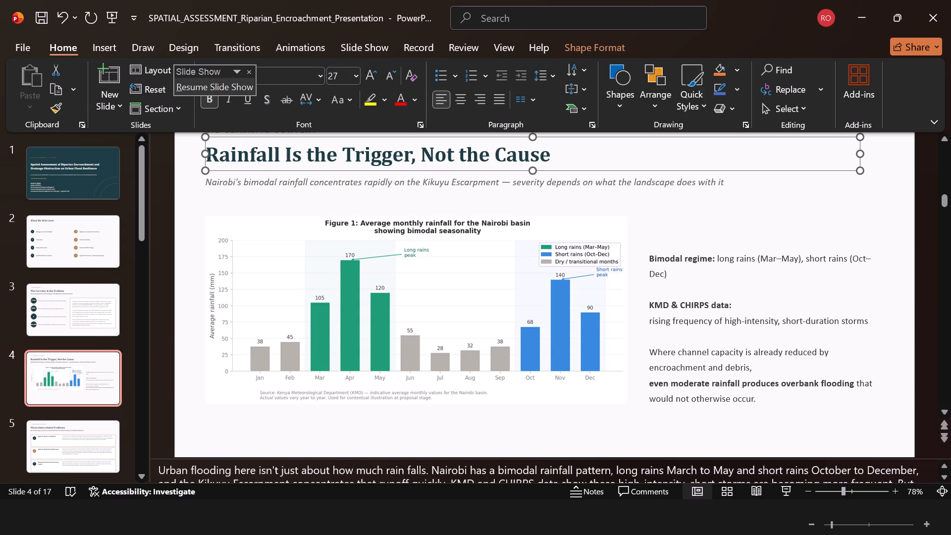
left_click(510, 178)
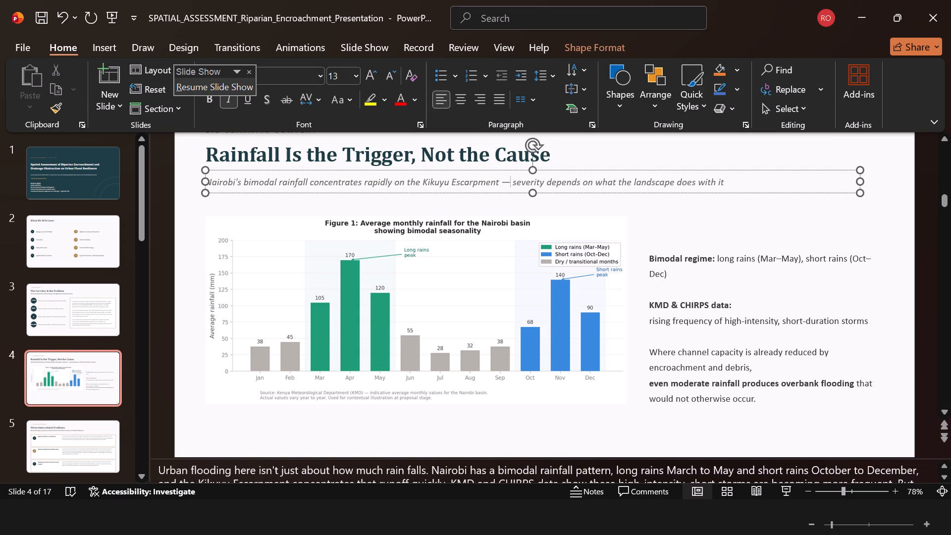
key("BackSpace")
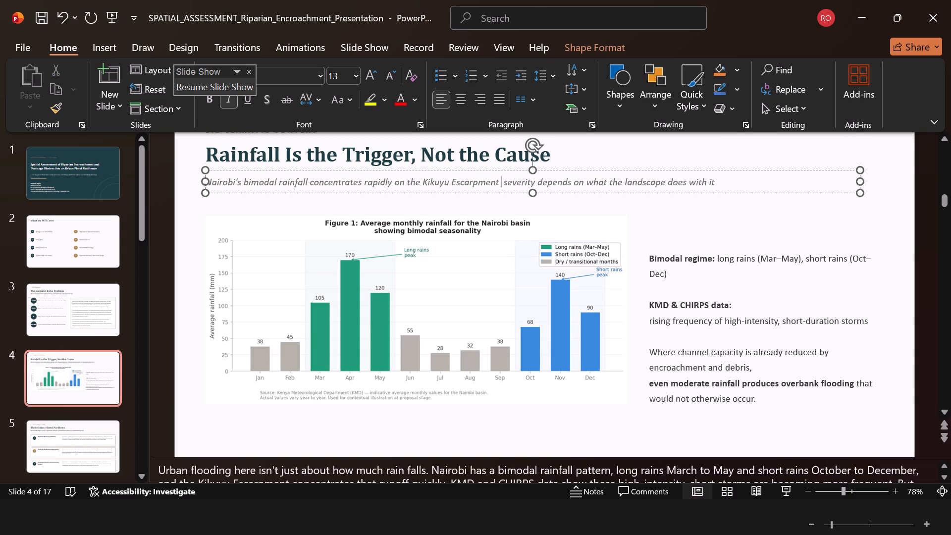
left_click(449, 214)
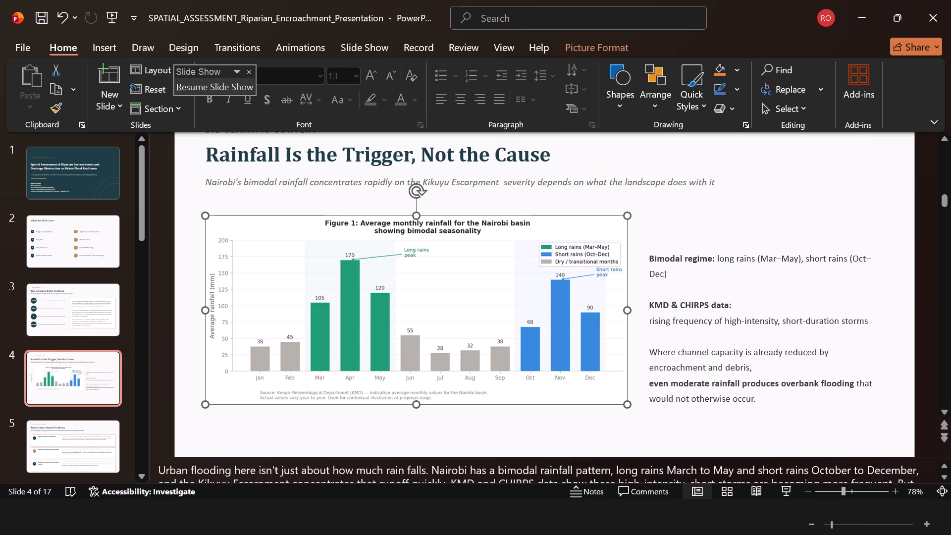
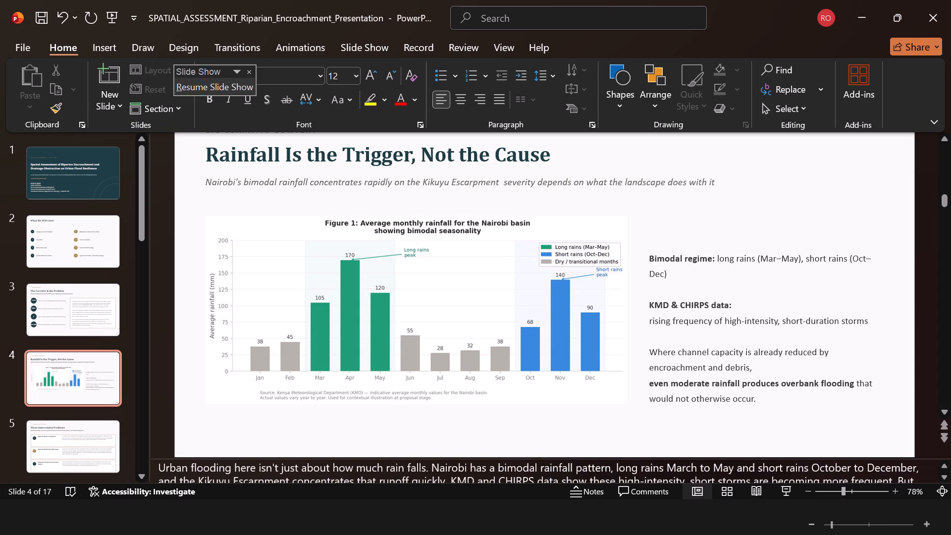
Read slide 4's speaker notes and examine its rainfall chart and text up close.
scroll(385, 474, "down", 1)
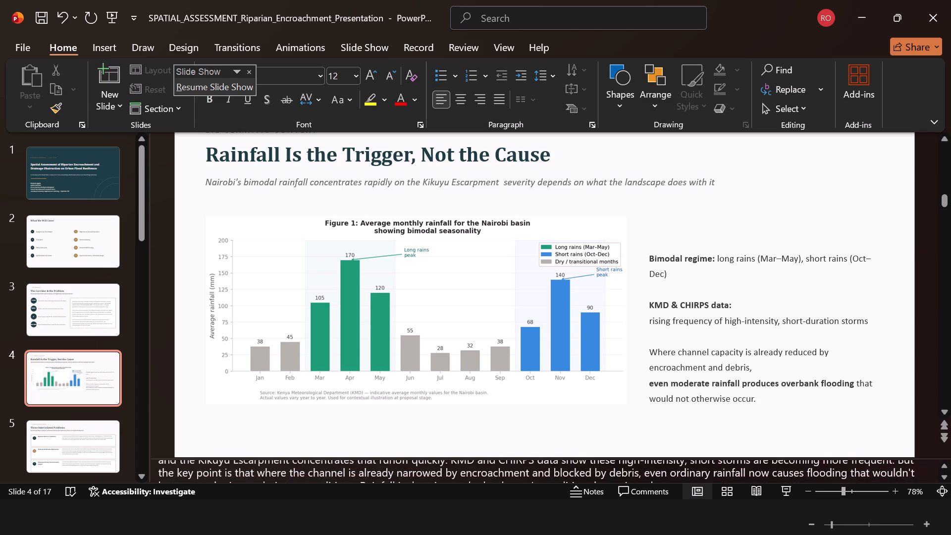
scroll(363, 471, "up", 1)
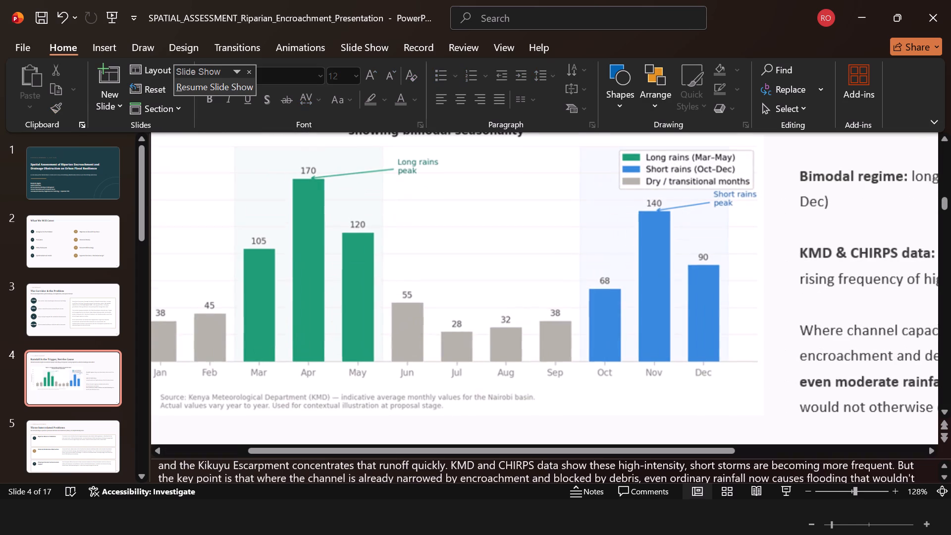
scroll(284, 403, "right", 1)
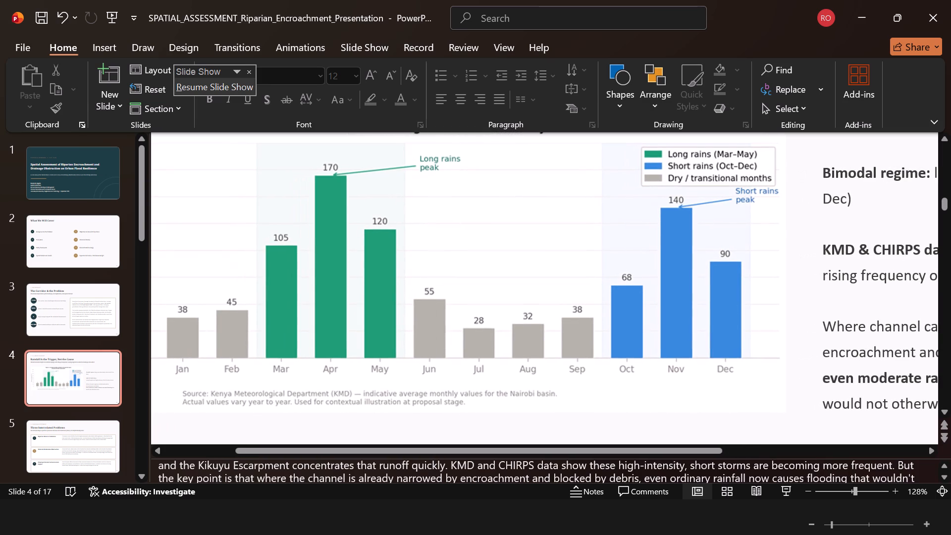
scroll(284, 403, "right", 1)
scroll(284, 403, "down", 1)
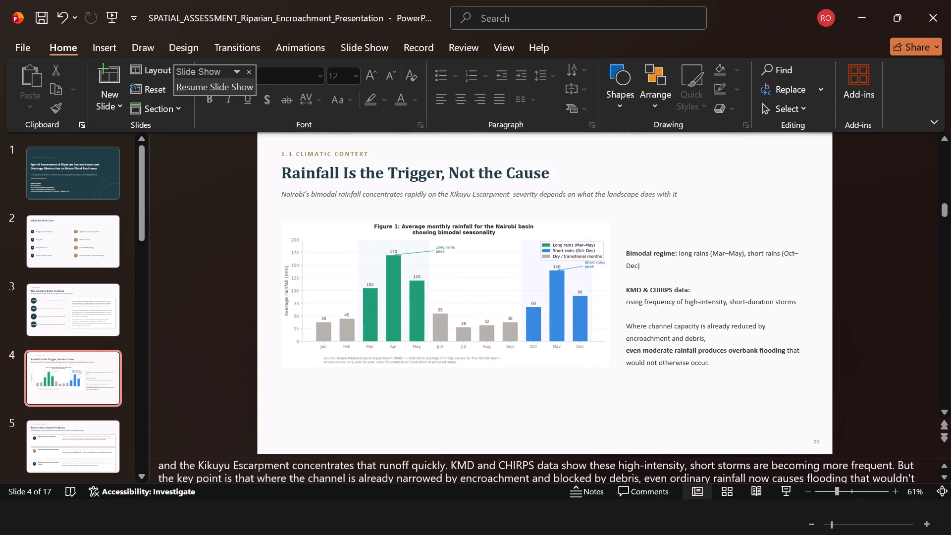
scroll(549, 480, "down", 1)
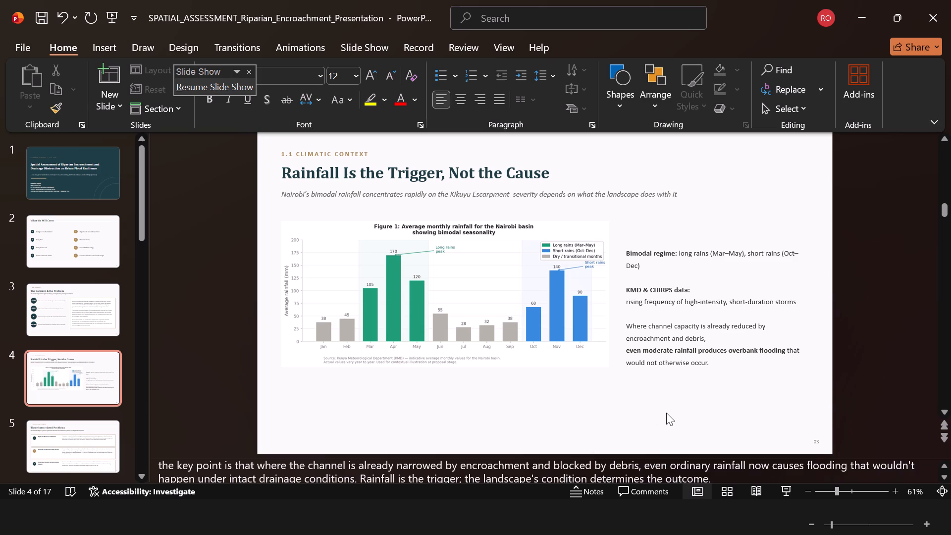
scroll(678, 417, "up", 1)
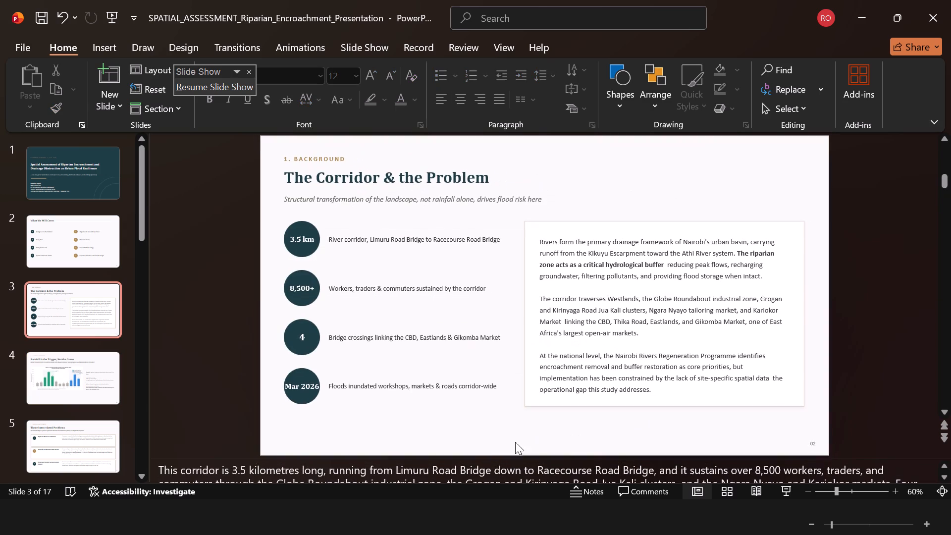
In slide 4's text box, start spelling out the acronym after "KMD & CHIRPS" by inserting "(Climate Hazards Group" before "data:".
left_click(48, 379)
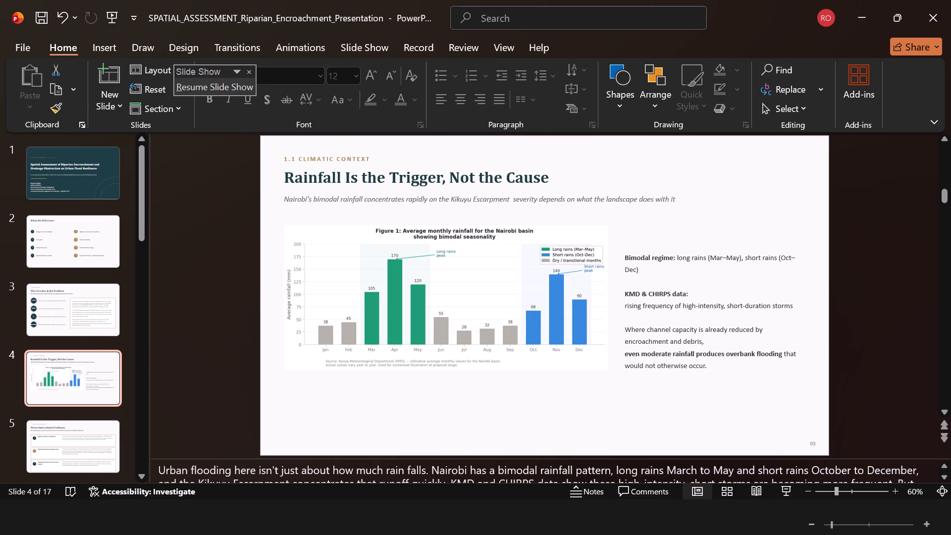
left_click(669, 292)
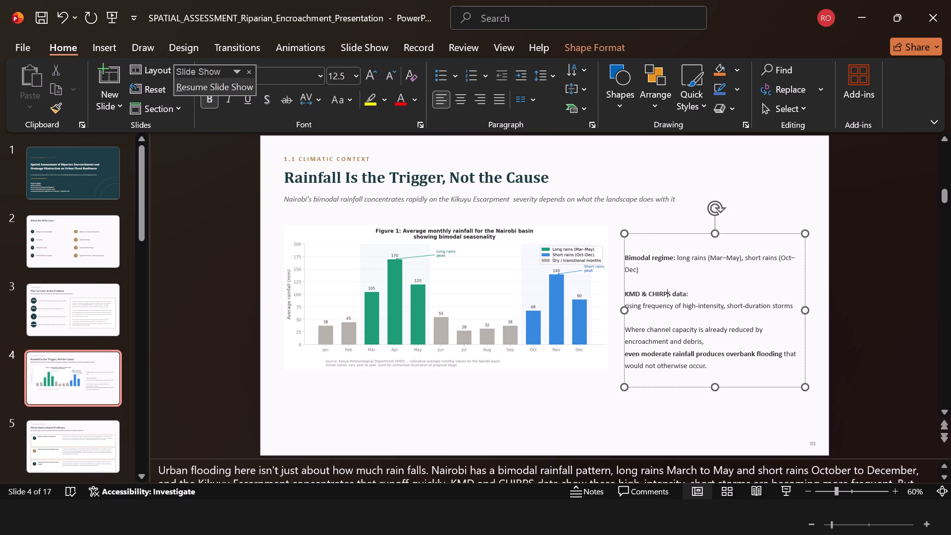
key("shift+parenleft")
key("BackSpace")
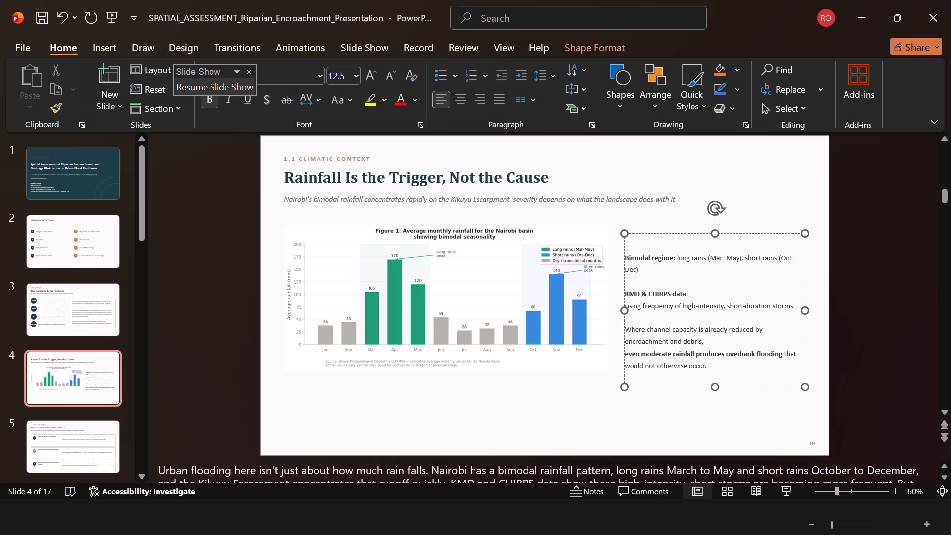
left_click(672, 291)
key("shift+parenleft")
key("c")
key("comma")
key("BackSpace")
type("limate")
key("space")
key("h")
type("ds")
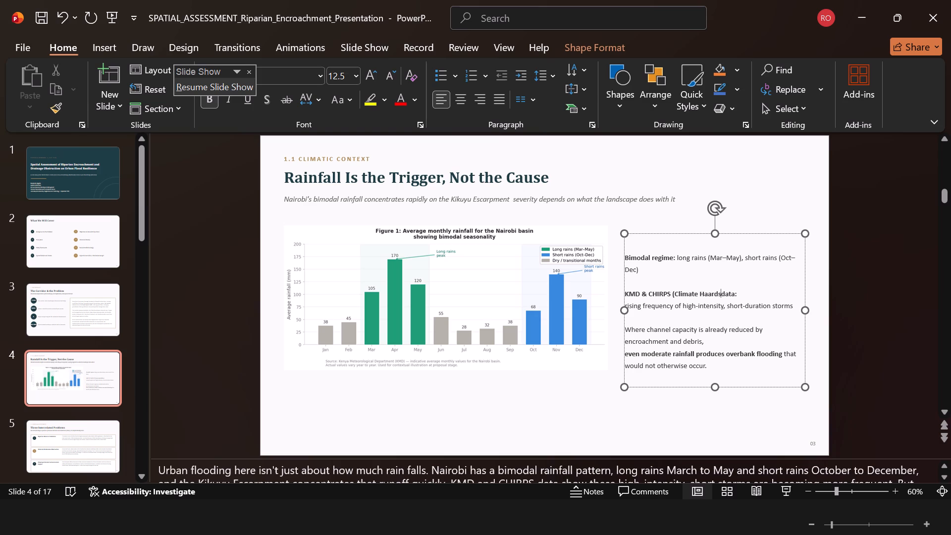
key("BackSpace")
key("BackSpace")
key("BackSpace")
key("BackSpace")
key("z")
type("ards")
key("space")
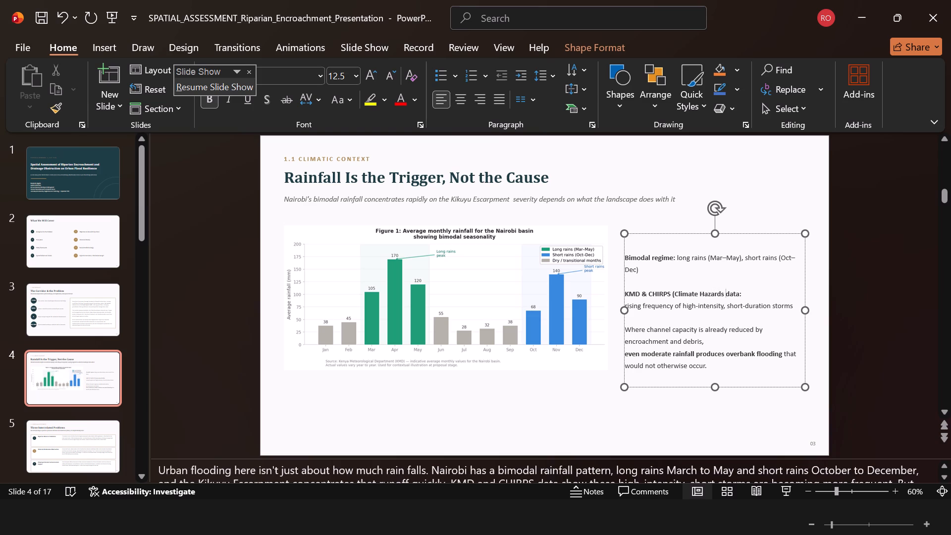
key("g")
key("r")
type("ou")
key("o")
key("BackSpace")
key("p")
key("space")
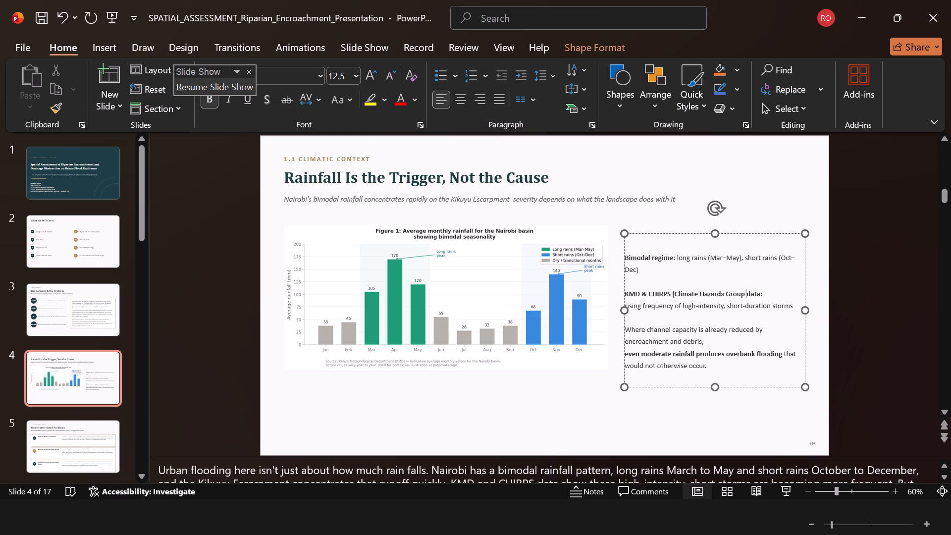
In slide 4's text box, continue the CHIRPS expansion after "Climate Hazards Group" with "InfraRed Precipitation".
type("IN")
key("BackSpace")
key("r")
type("ed")
left_click(755, 292)
key("r")
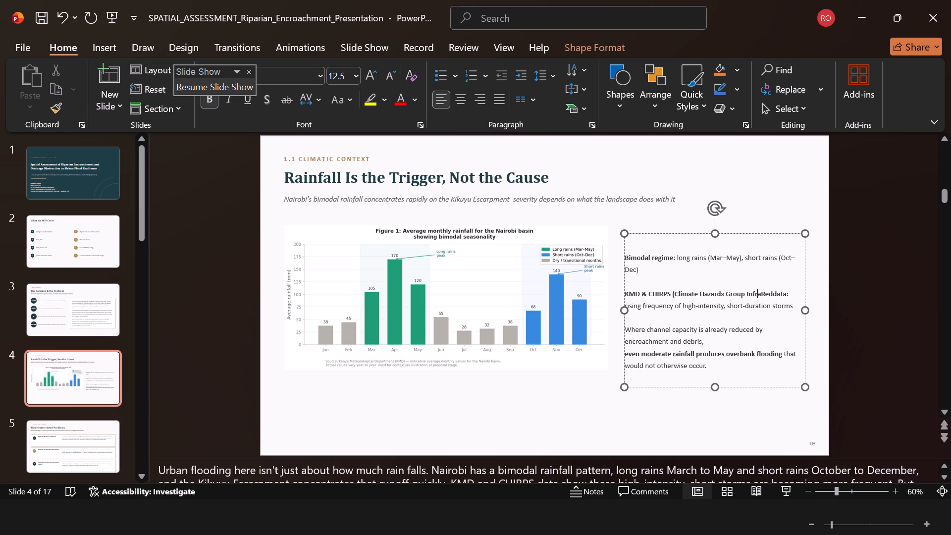
left_click(774, 296)
key("space")
key("p")
type("recipitat")
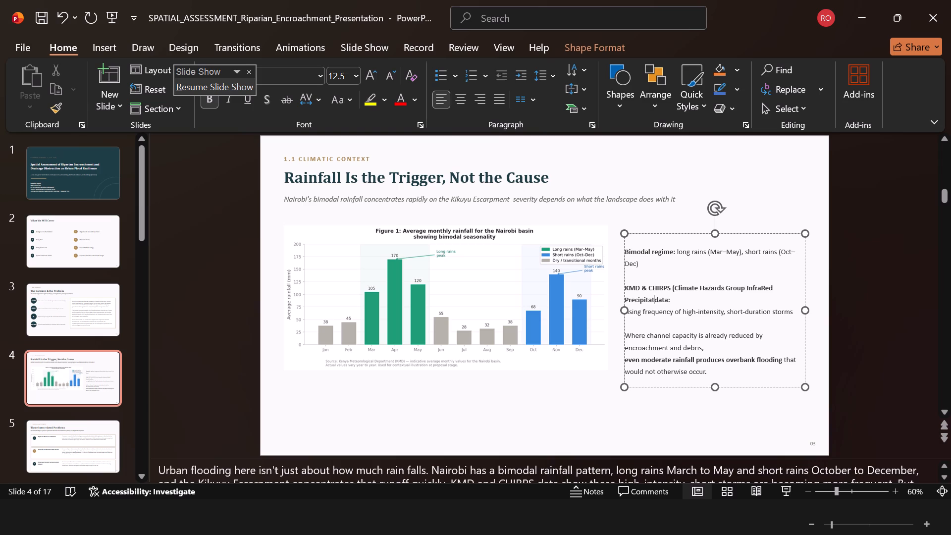
type("ion")
key("space")
key("space")
Complete the CHIRPS expansion by adding "with Station" and a closing parenthesis before "data:".
type("with")
key("space")
key("s")
type("tation")
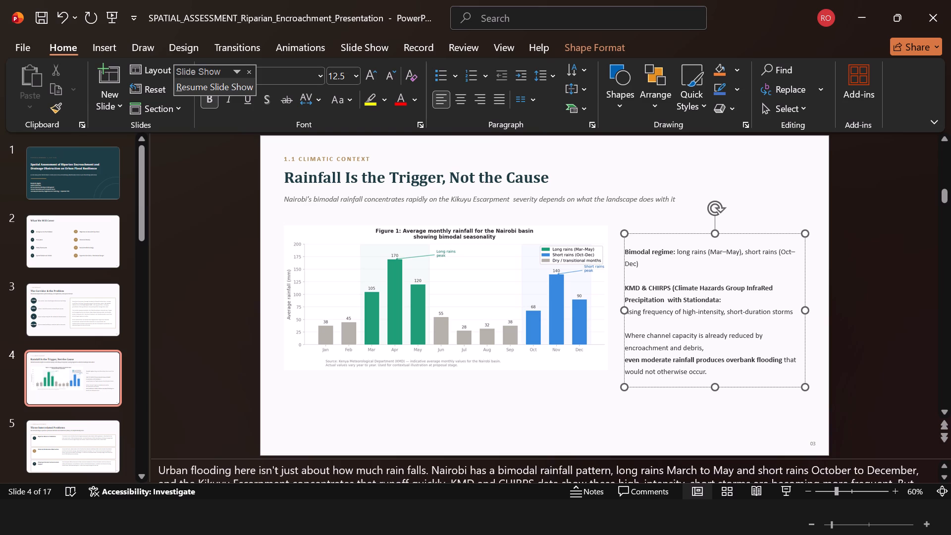
key("space")
type("data")
key("shift+parenright")
key("BackSpace")
key("BackSpace")
key("BackSpace")
key("BackSpace")
key("BackSpace")
key("shift+parenright")
Look through slide 4's speaker notes on the Nairobi rainfall pattern.
scroll(390, 459, "down", 1)
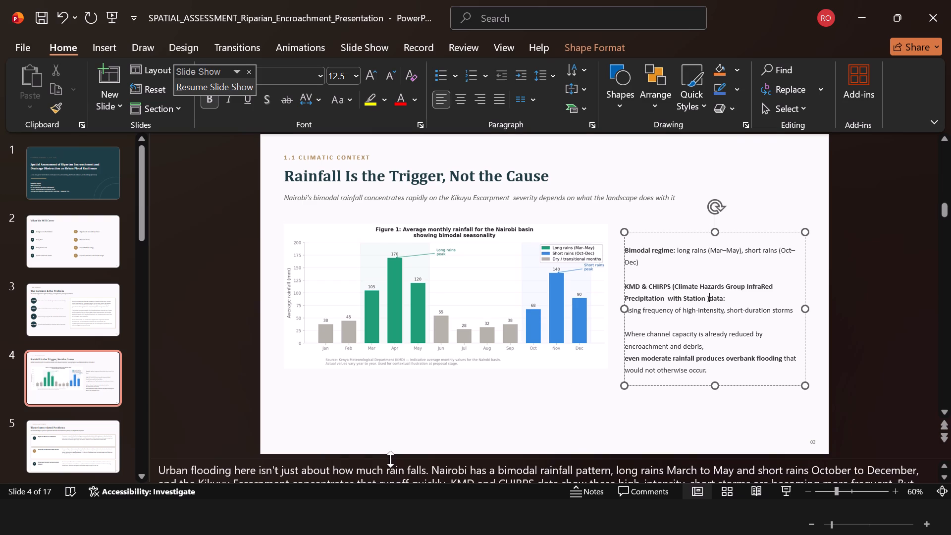
scroll(385, 467, "down", 1)
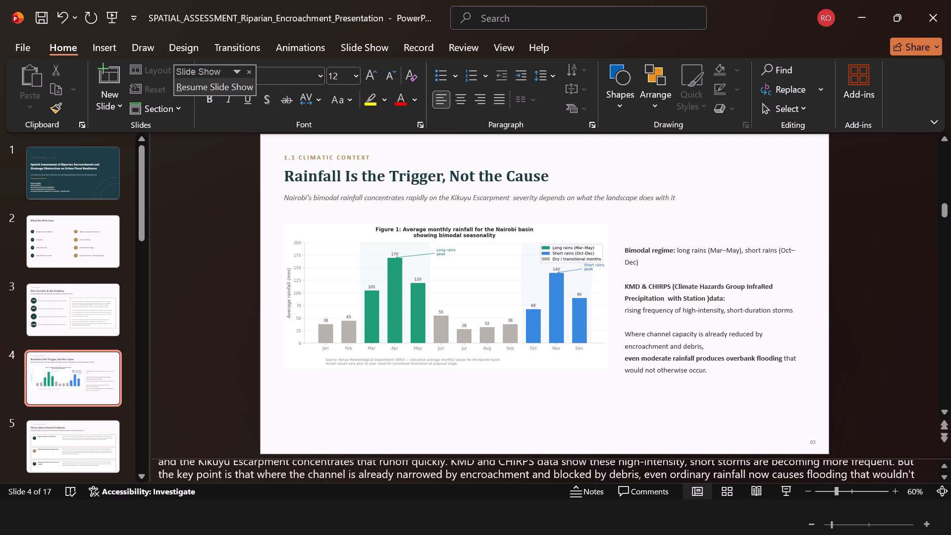
left_click_drag(332, 468, 337, 464)
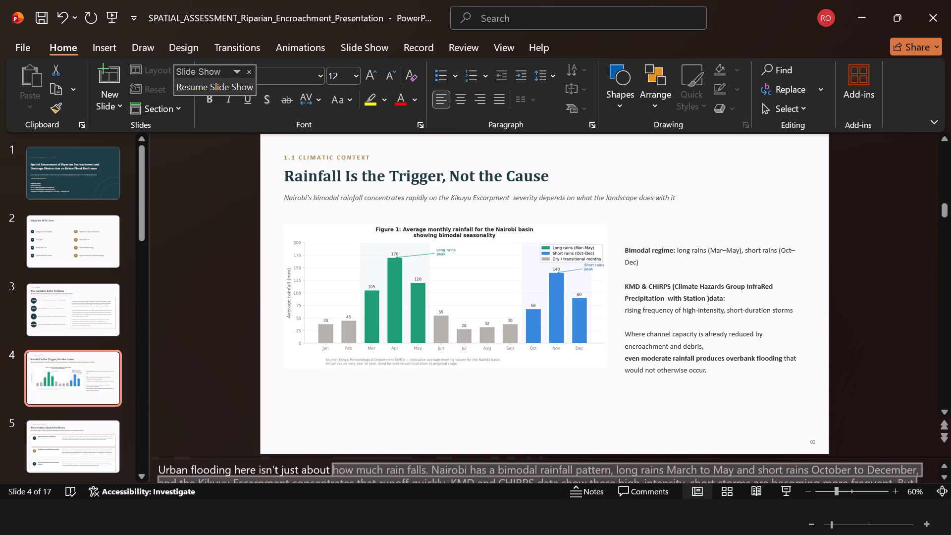
left_click_drag(337, 464, 338, 463)
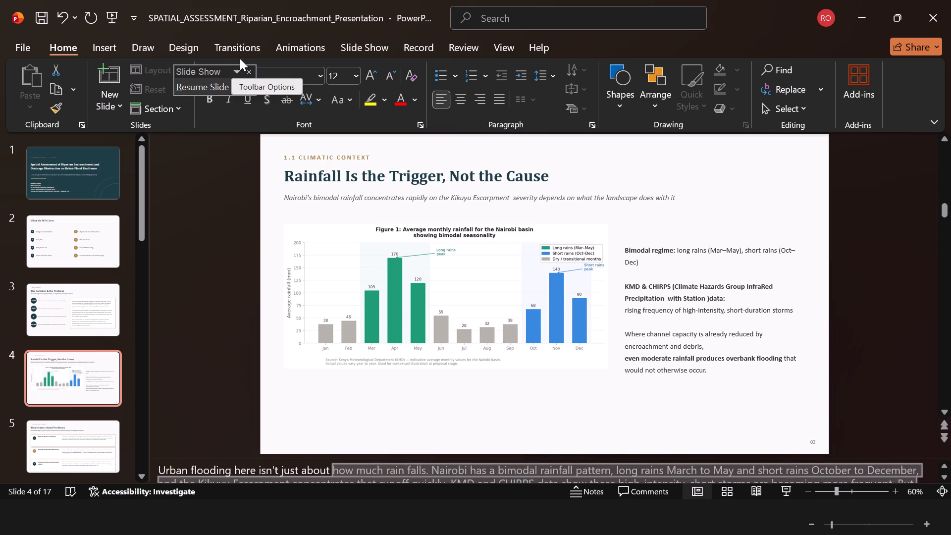
Close the floating Slide Show toolbar that covers the font settings.
left_click(248, 66)
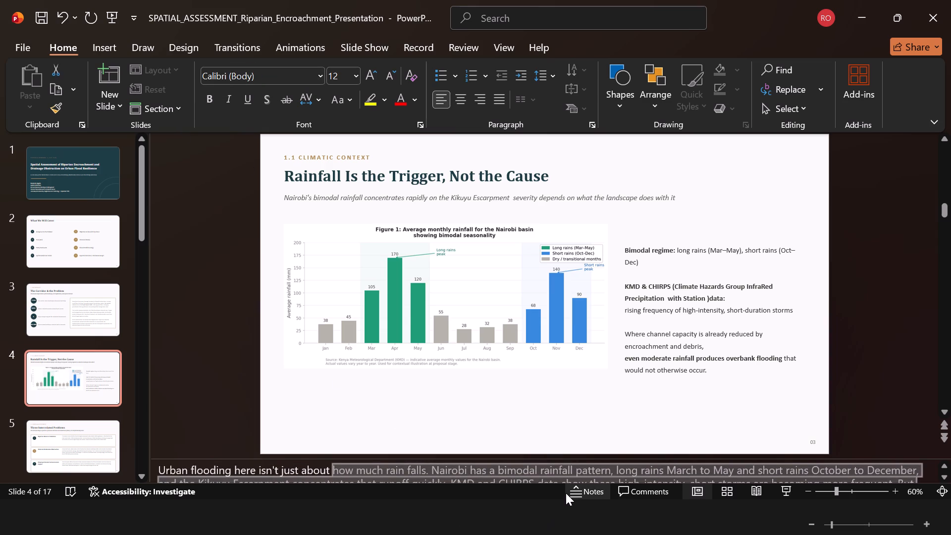
Read slide 4's speaker notes, including the passage on KMD and CHIRPS data and channel encroachment.
scroll(574, 478, "down", 1)
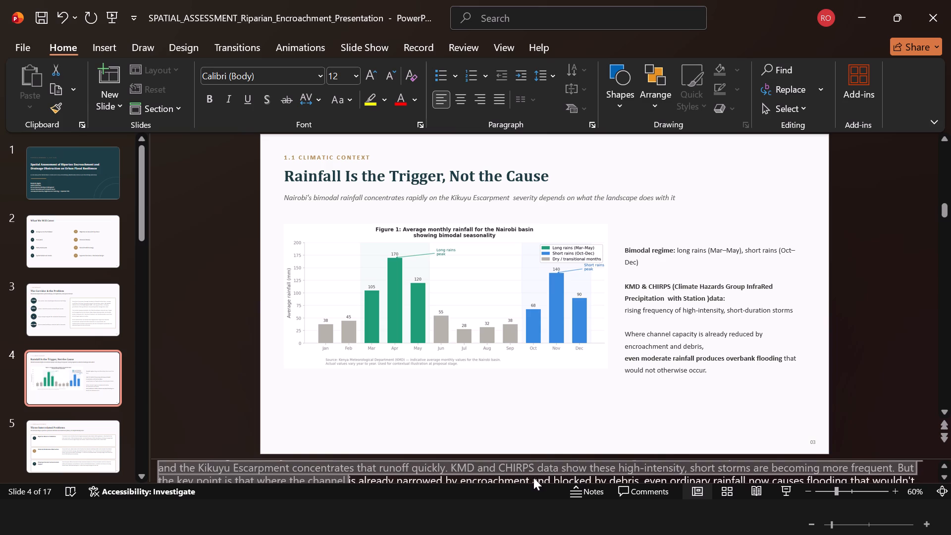
left_click(533, 478)
scroll(539, 477, "up", 2)
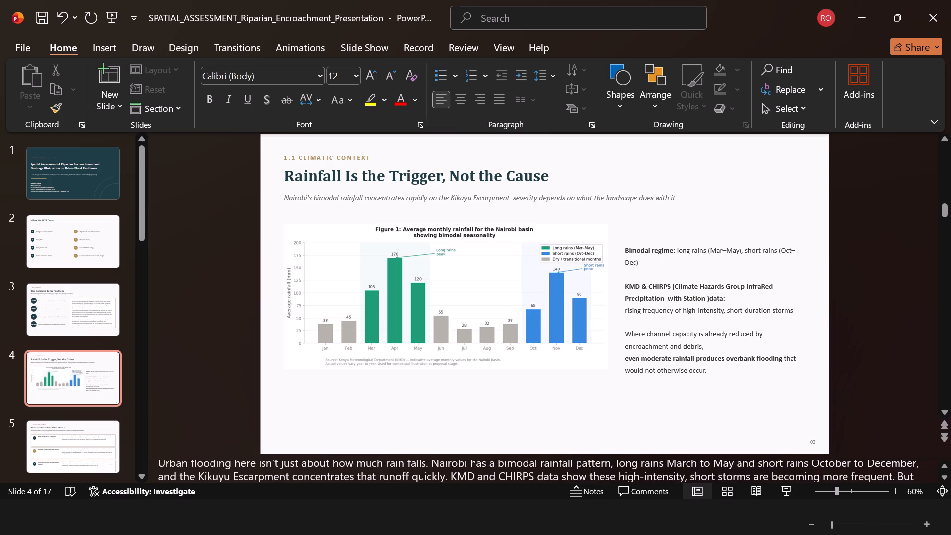
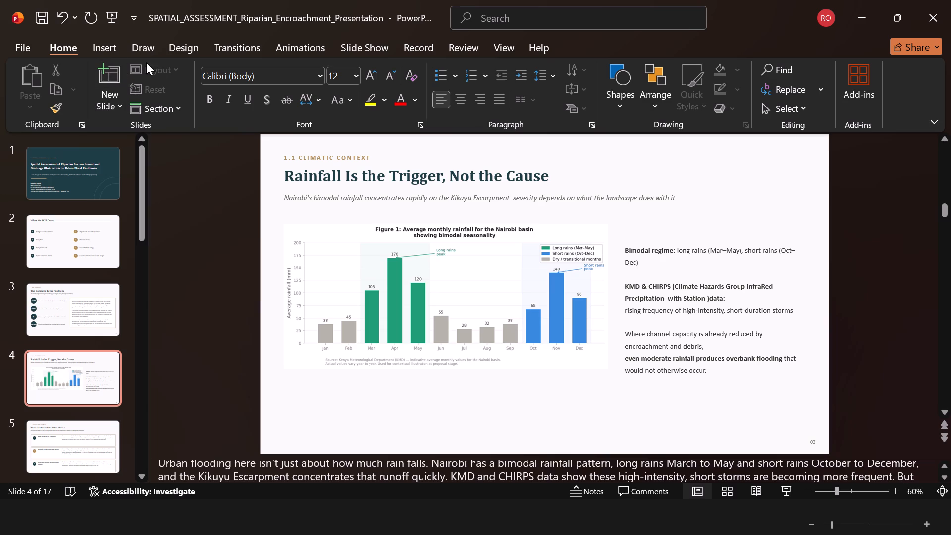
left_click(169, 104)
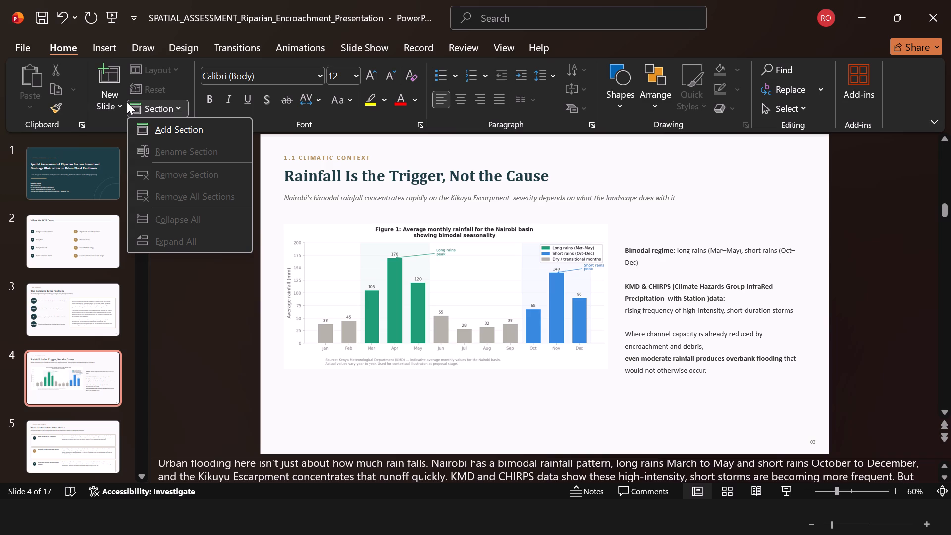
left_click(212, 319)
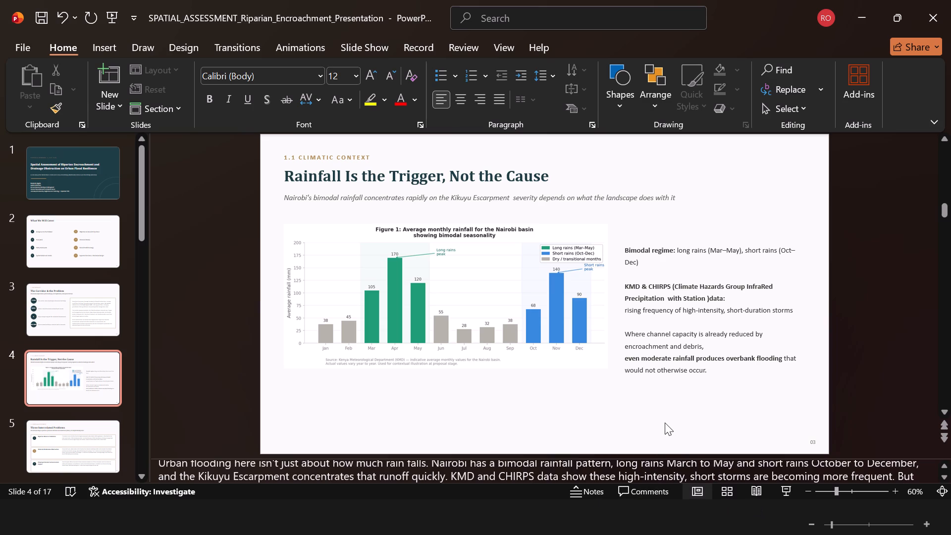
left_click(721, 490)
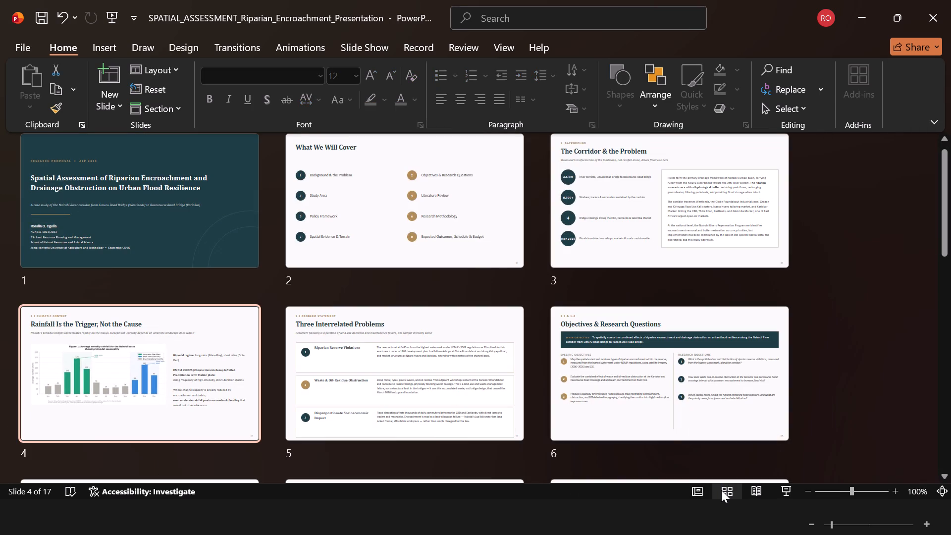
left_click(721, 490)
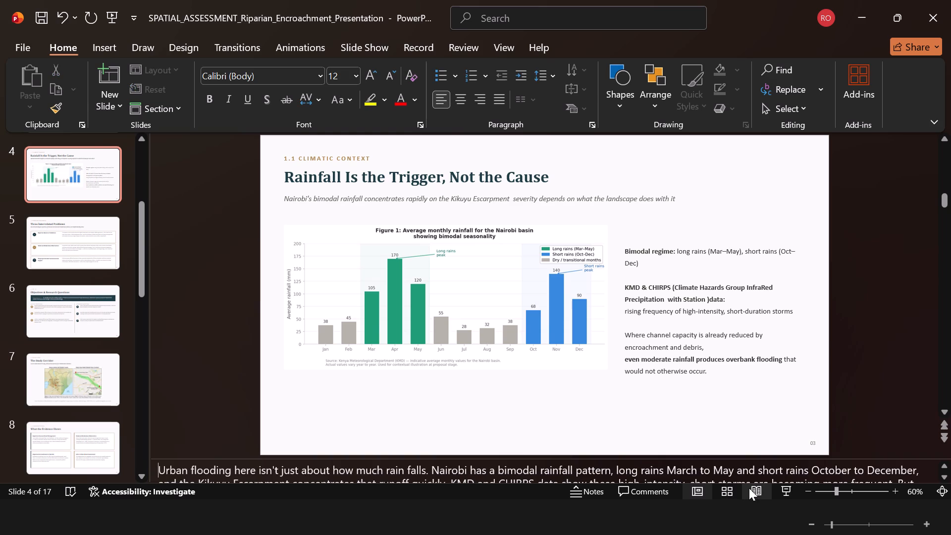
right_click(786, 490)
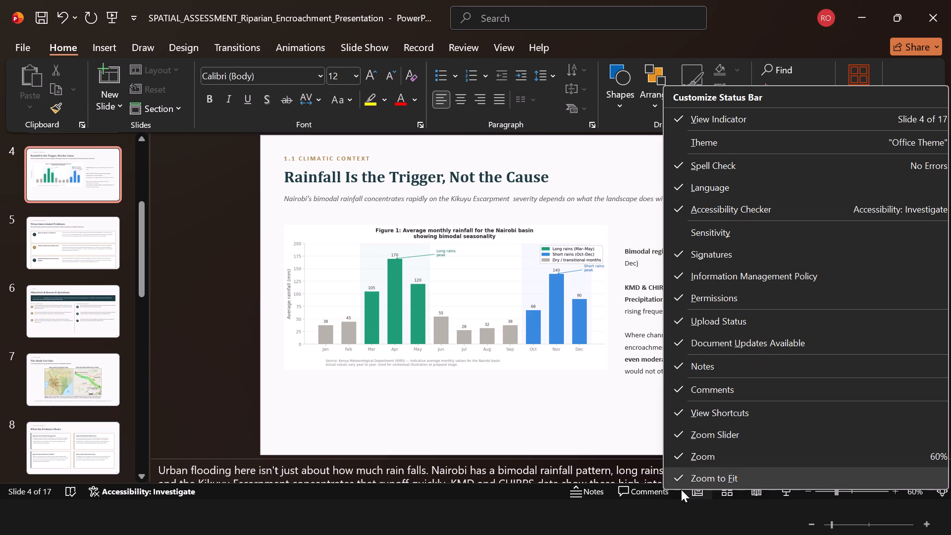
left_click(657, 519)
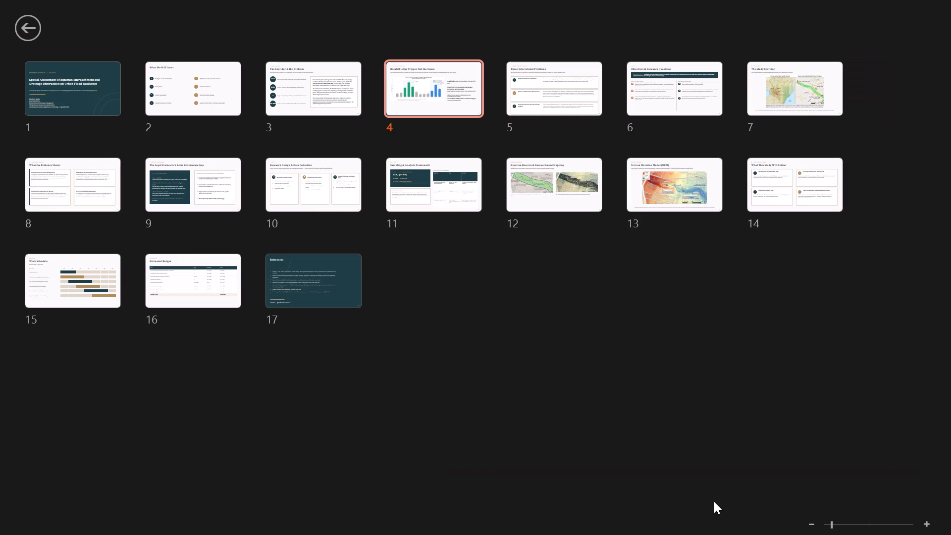
Leave the slide show's all-slides overview and return to the presentation's editing window.
left_click(33, 29)
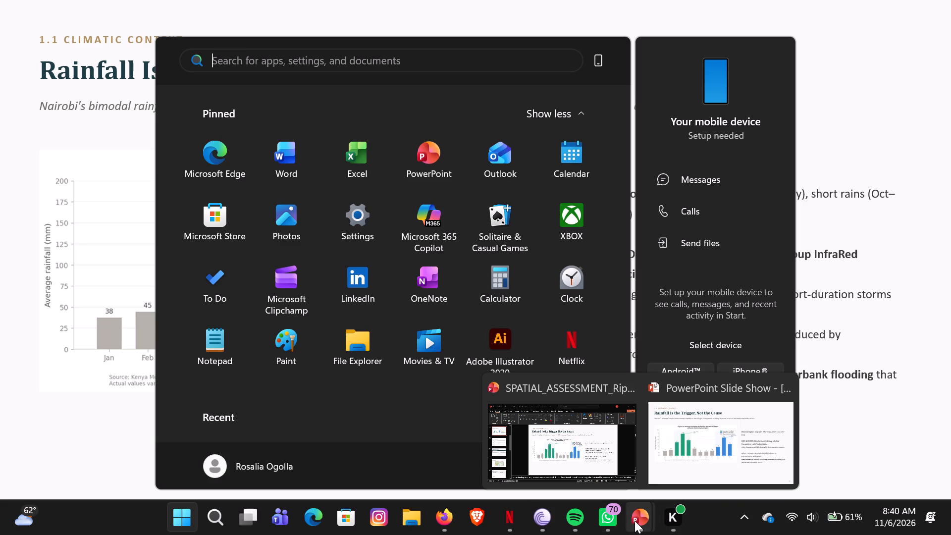
left_click(596, 425)
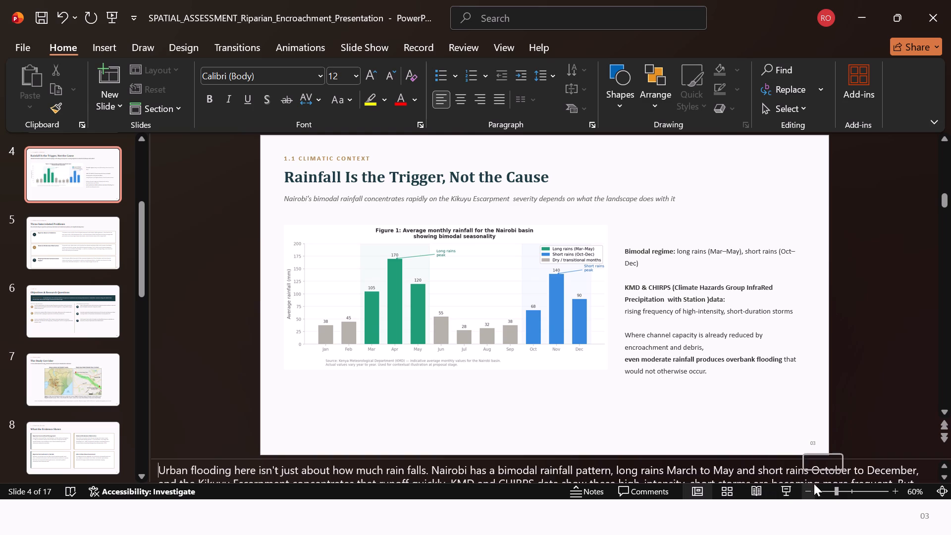
Hide the speaker notes pane below slide 4 in the editing view.
left_click(568, 493)
left_click(568, 493)
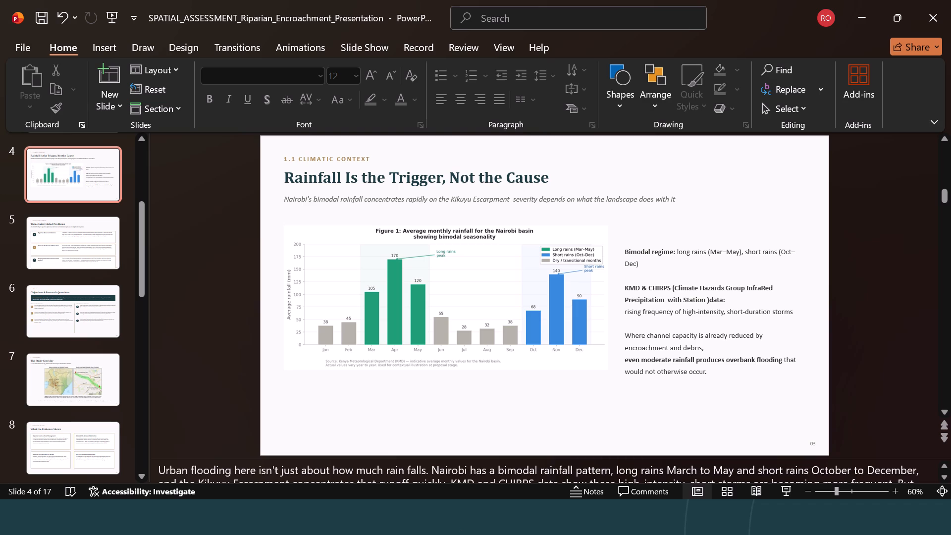
left_click(573, 493)
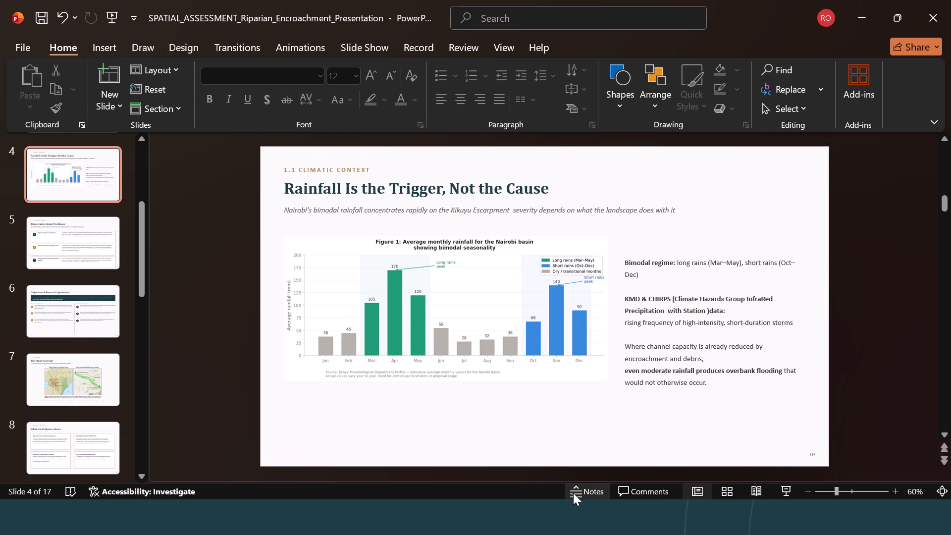
right_click(573, 493)
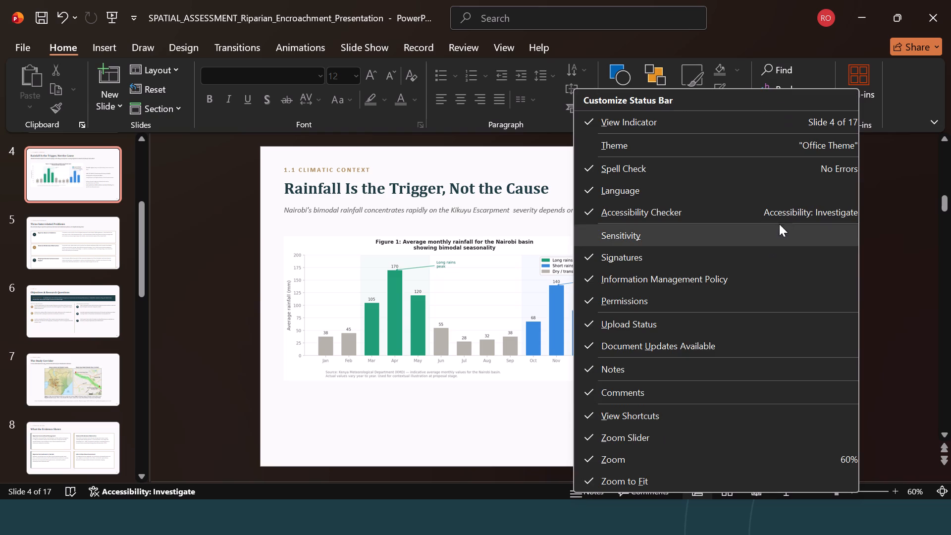
left_click(924, 312)
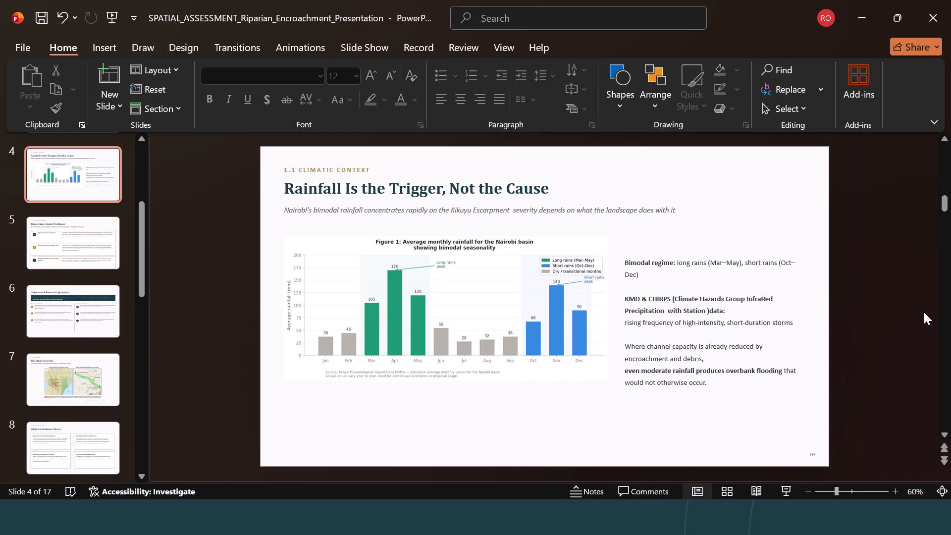
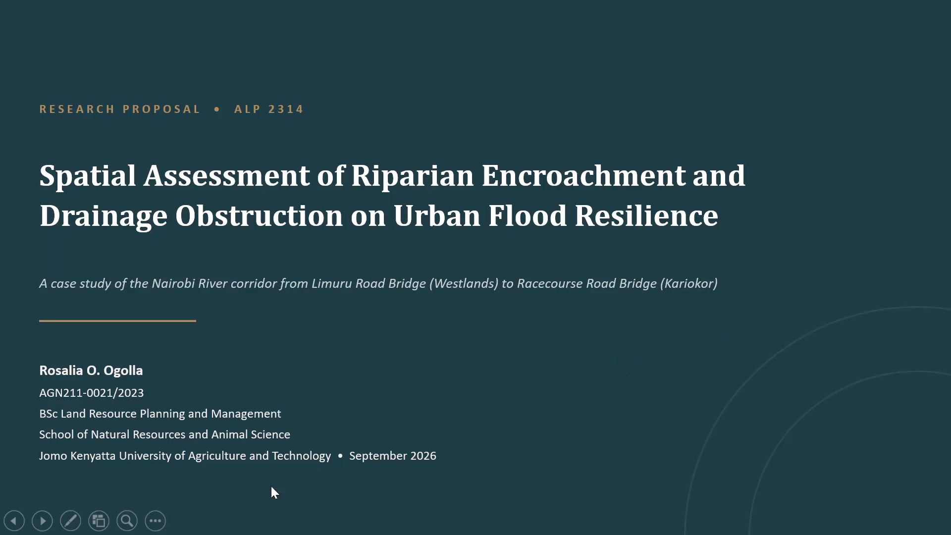
Switch the running slide show to Presenter View and read the title slide's speaker notes through to the end.
left_click(154, 517)
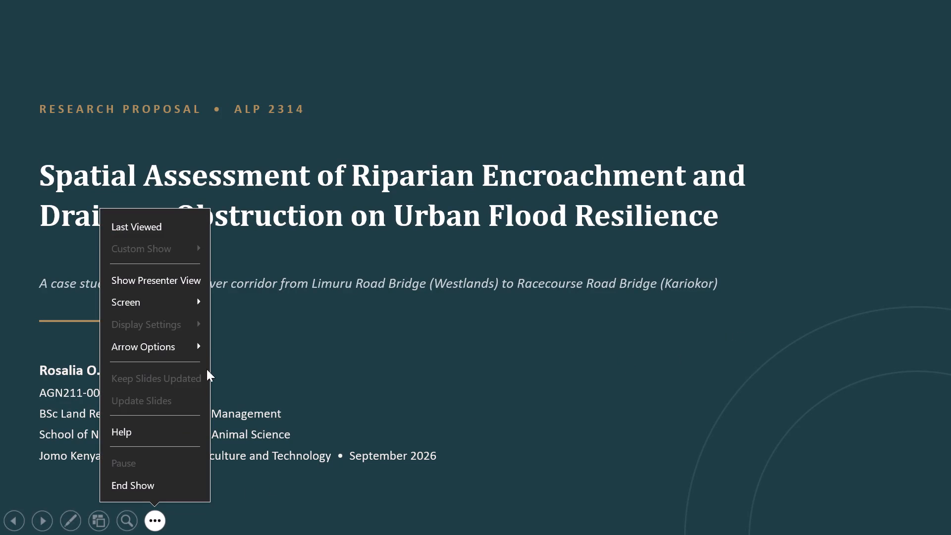
left_click(145, 283)
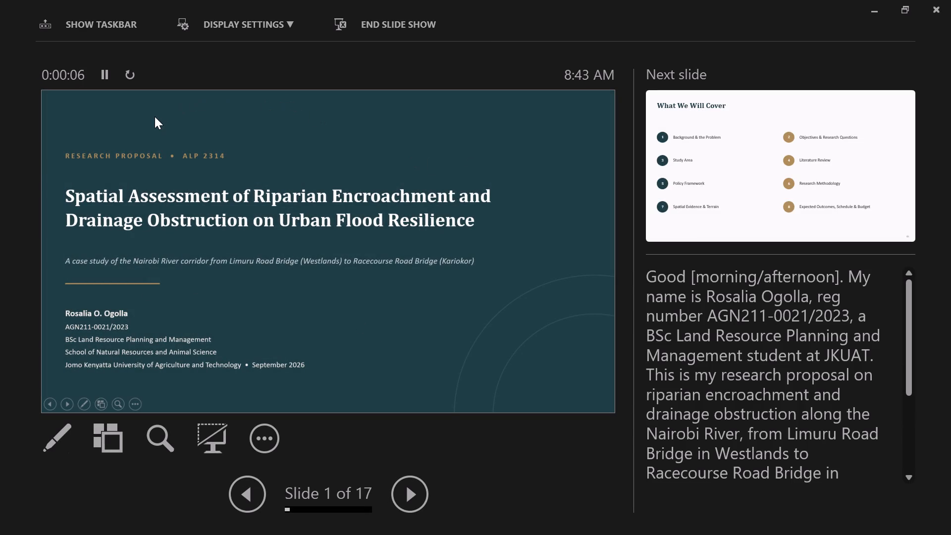
scroll(818, 341, "down", 7)
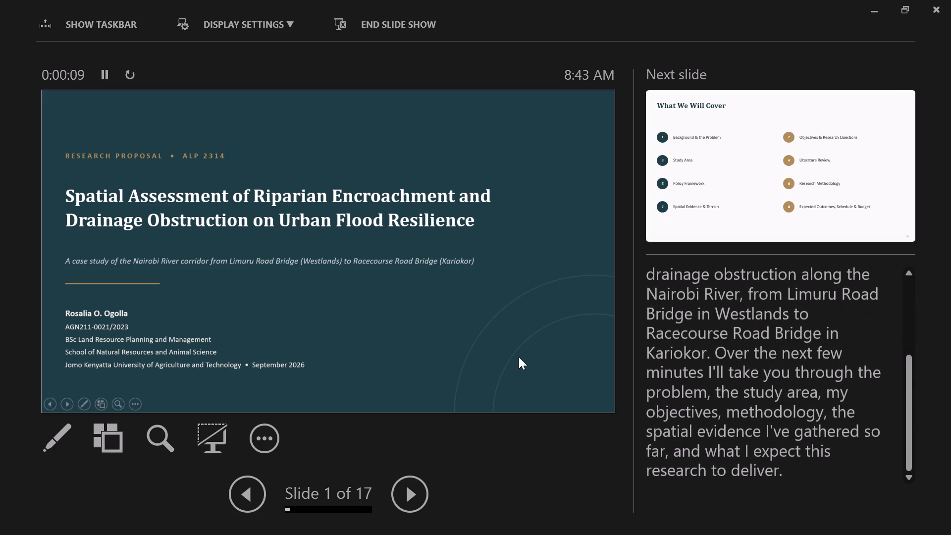
Open the additional slide show options in Presenter View.
left_click(264, 445)
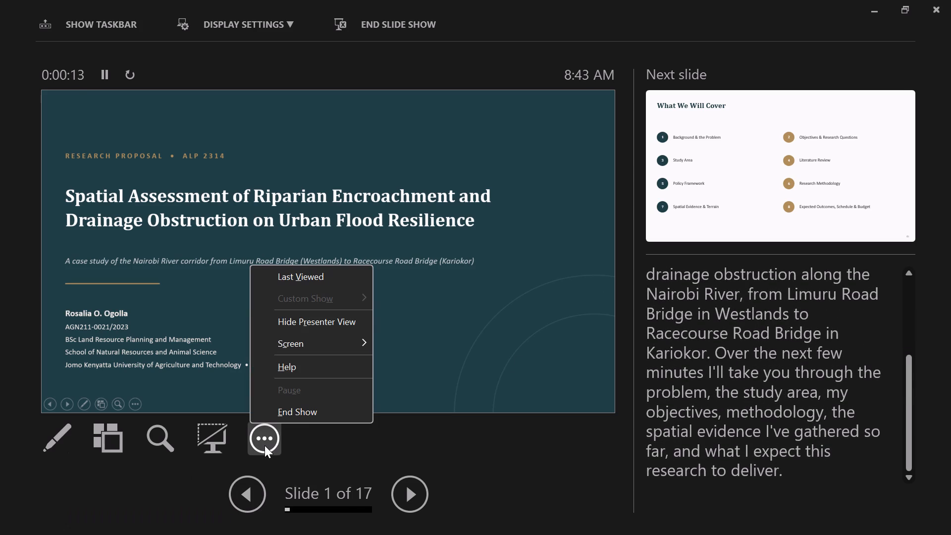
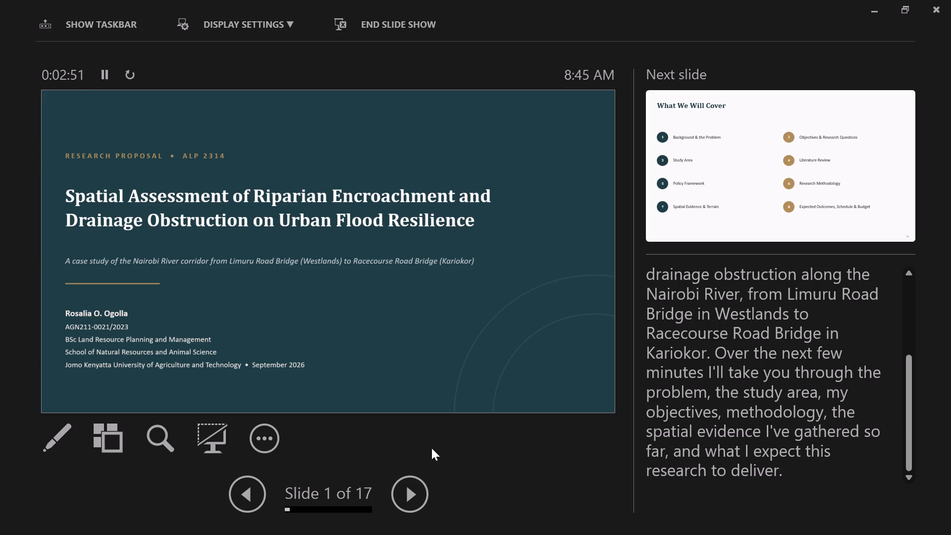
Reread the title slide's speaker notes through to the closing sentence about what the research will deliver.
scroll(744, 415, "up", 2)
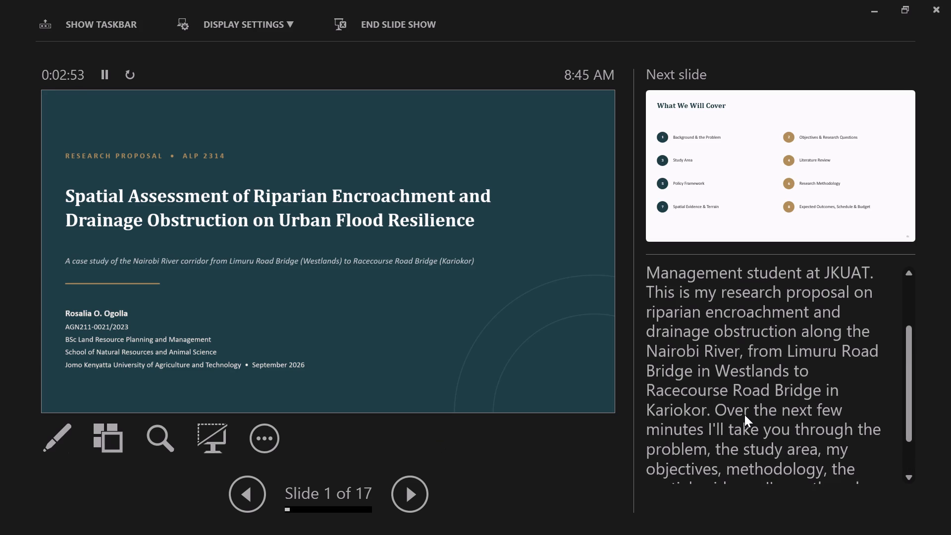
scroll(744, 415, "up", 2)
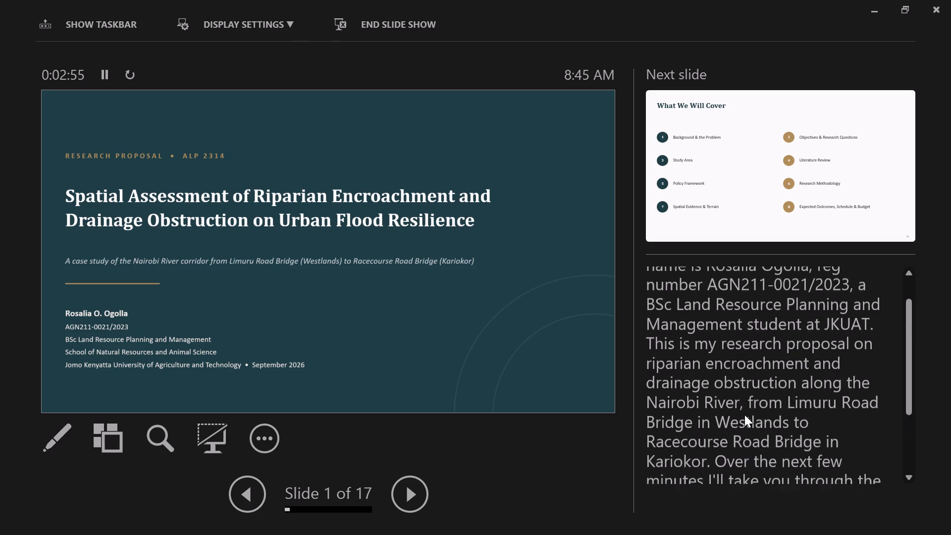
scroll(744, 415, "down", 1)
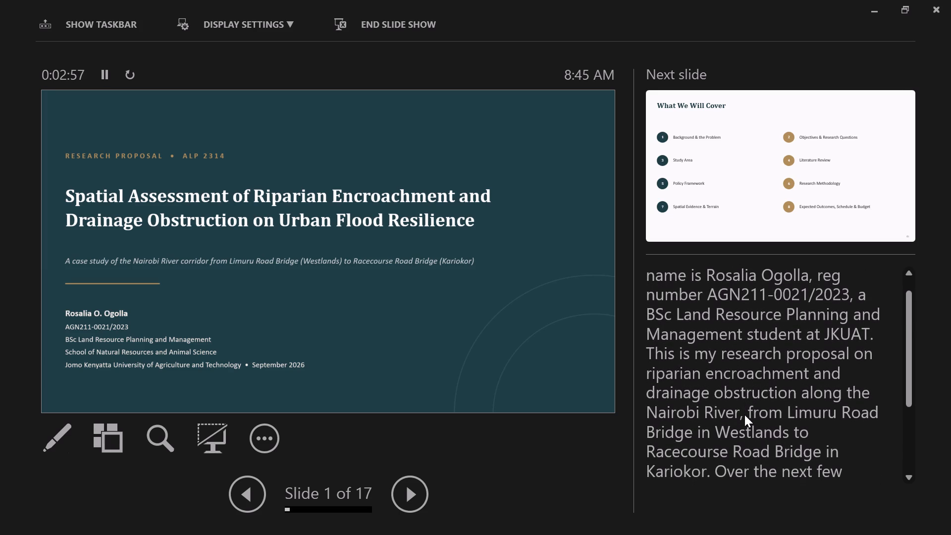
scroll(744, 415, "down", 1)
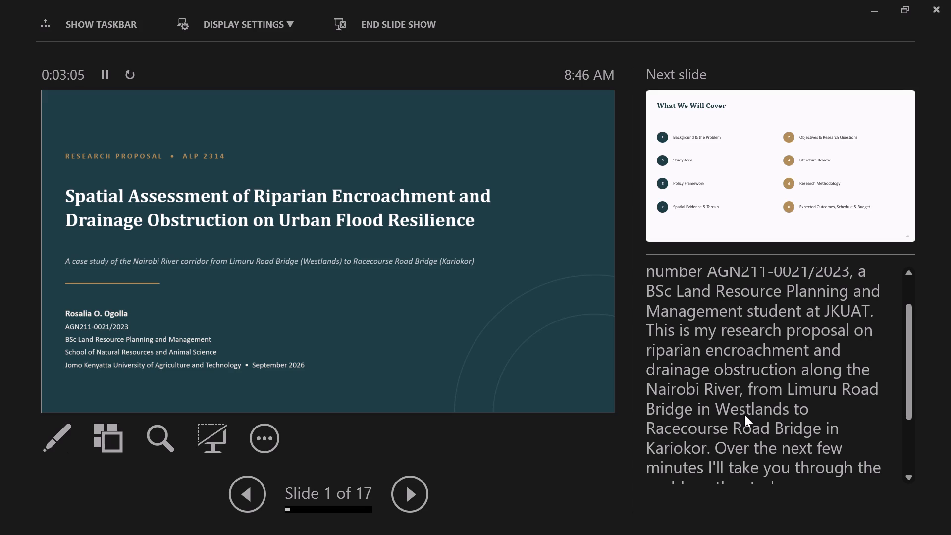
scroll(772, 408, "down", 1)
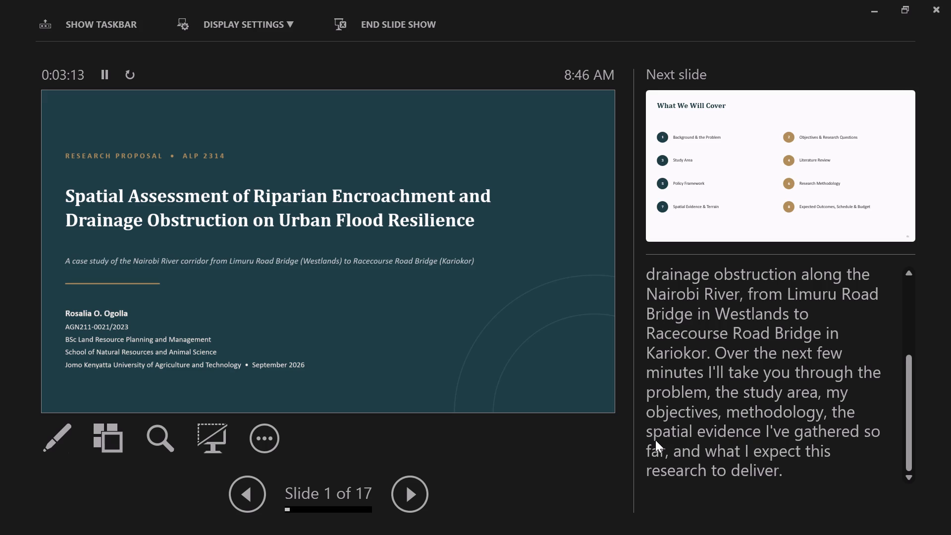
Advance to the "What We Will Cover" slide and read its speaker notes.
left_click(394, 492)
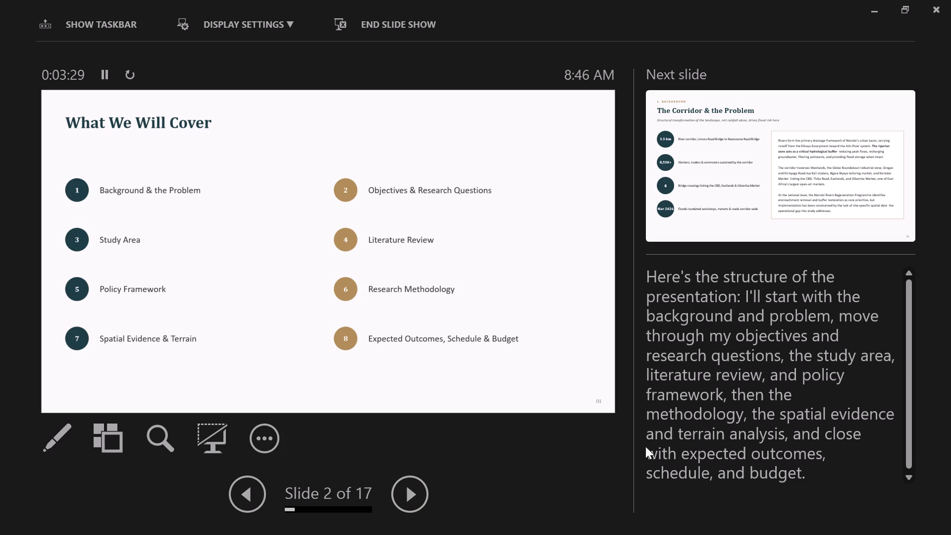
Advance to "The Corridor & the Problem" slide and read its speaker notes through to the end.
left_click(410, 510)
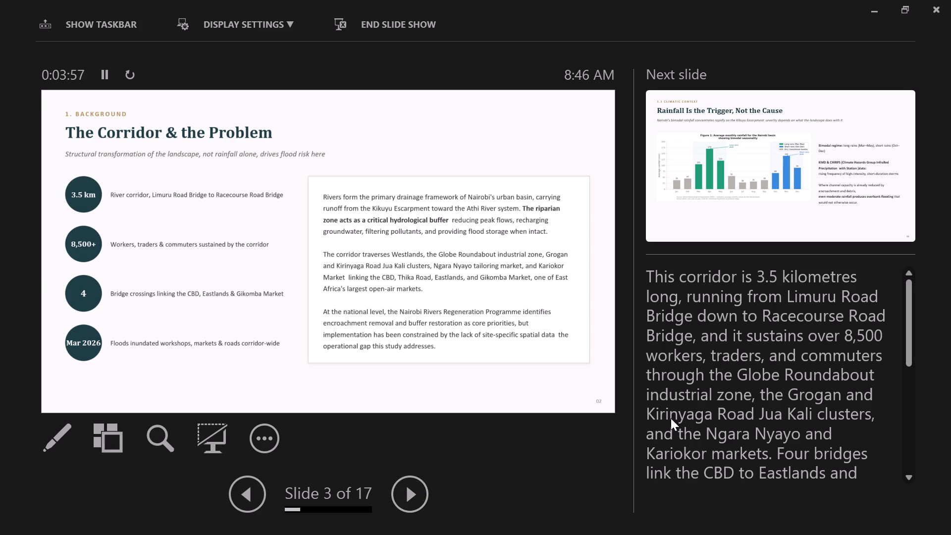
scroll(729, 421, "down", 2)
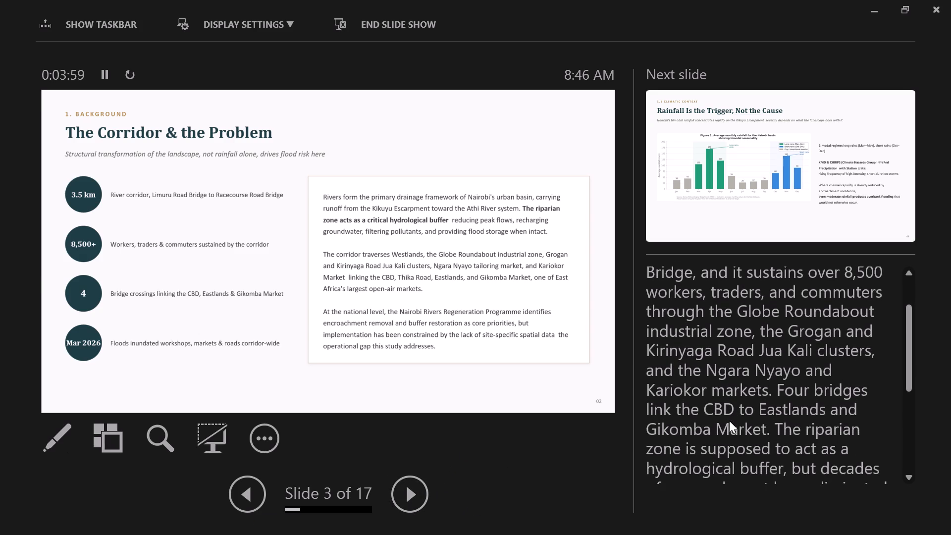
scroll(729, 421, "down", 2)
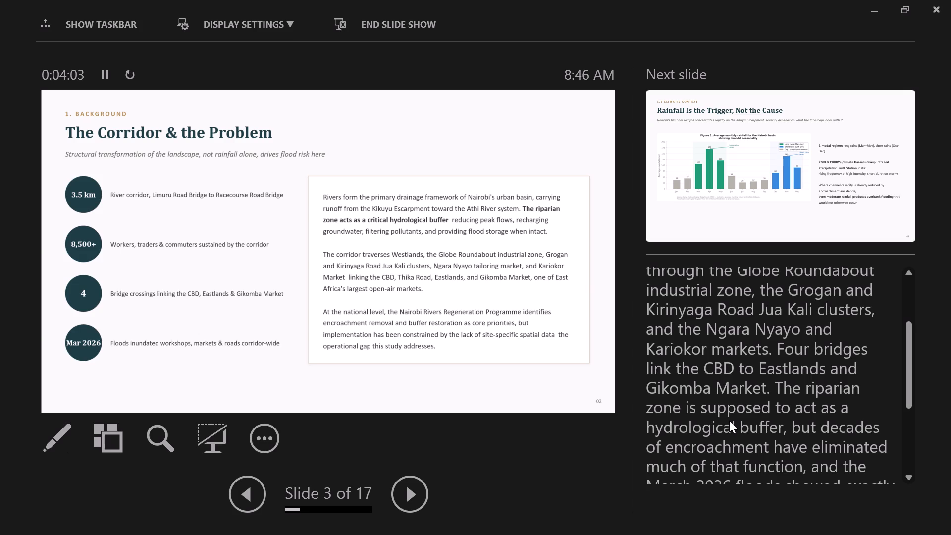
scroll(740, 394, "down", 1)
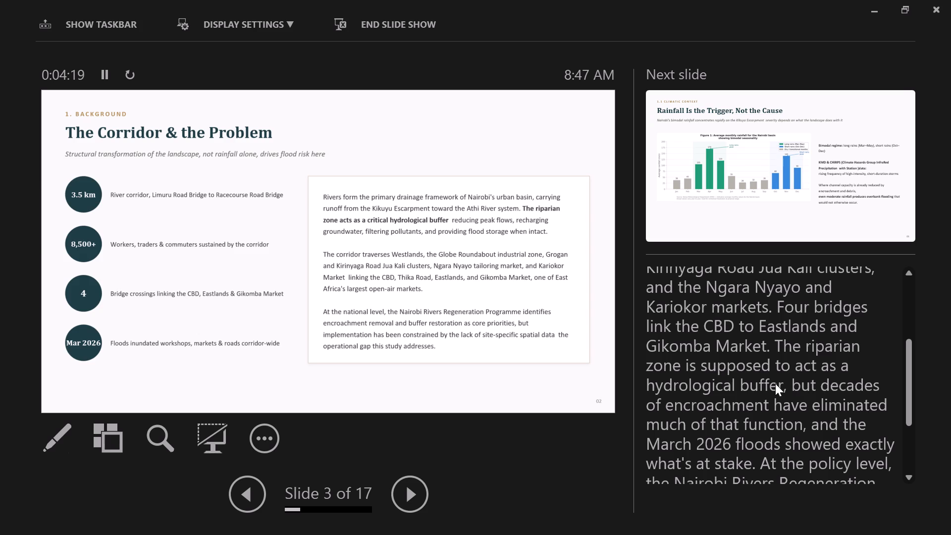
scroll(729, 405, "down", 1)
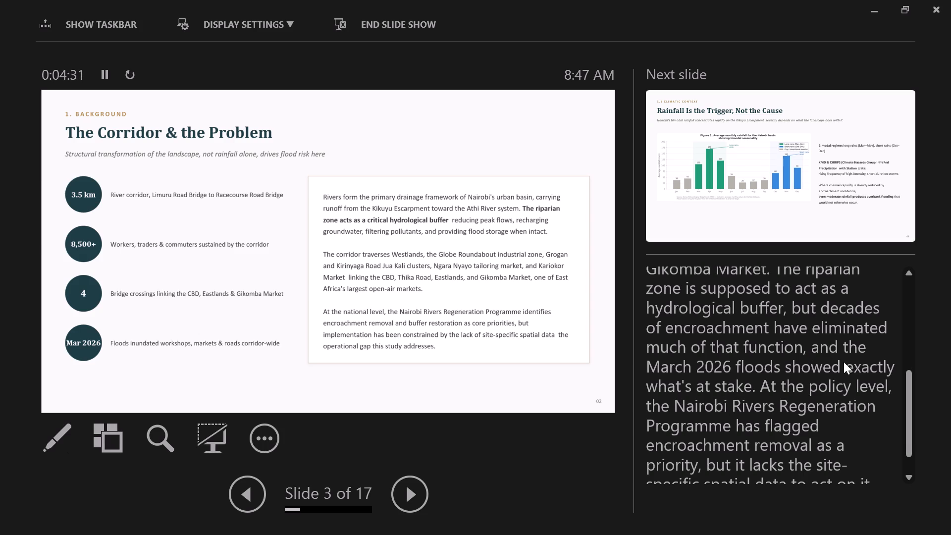
scroll(736, 365, "down", 1)
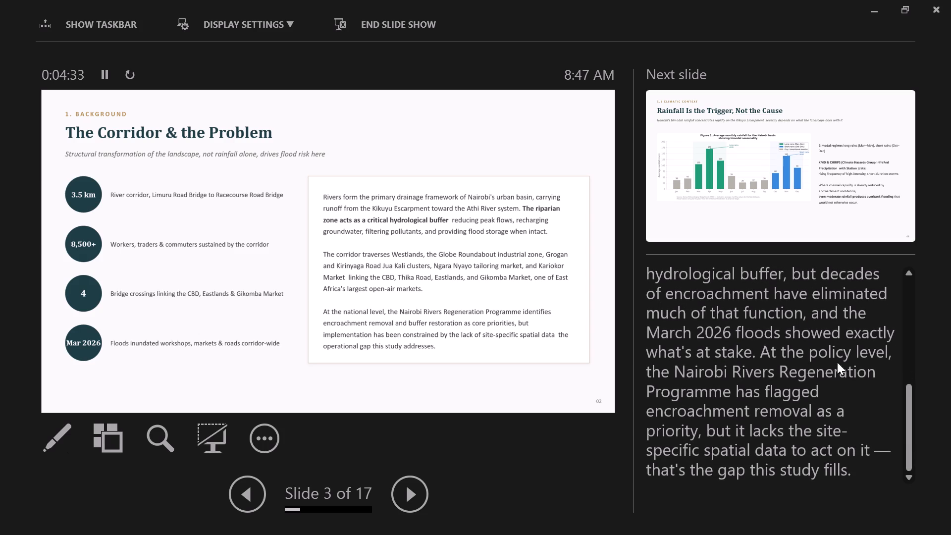
scroll(806, 395, "down", 1)
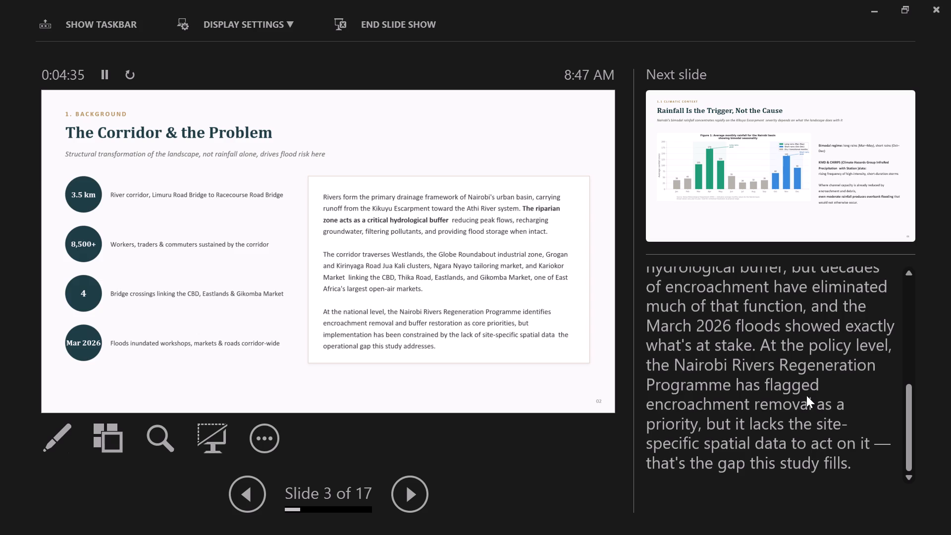
scroll(806, 395, "down", 1)
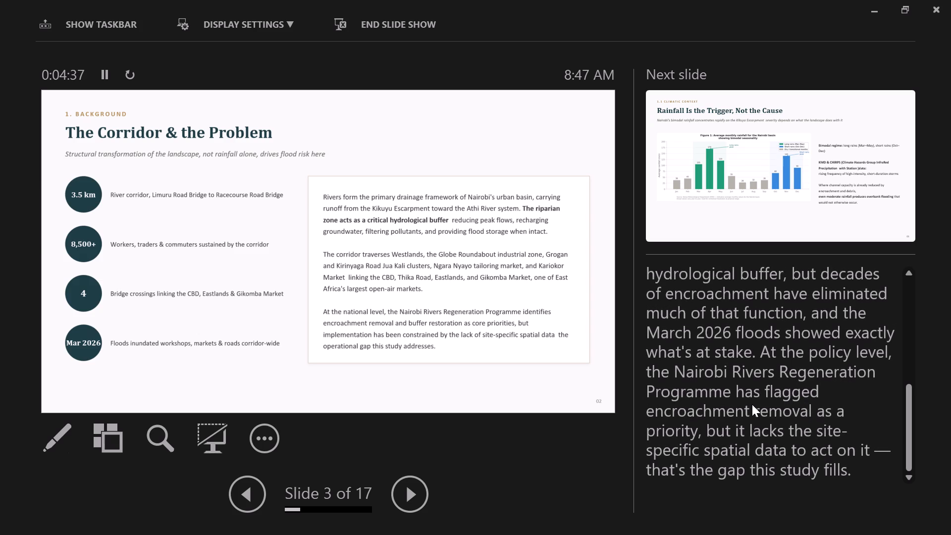
scroll(752, 404, "down", 1)
Advance to the "Rainfall Is the Trigger, Not the Cause" slide and read its speaker notes through to the end.
left_click(417, 490)
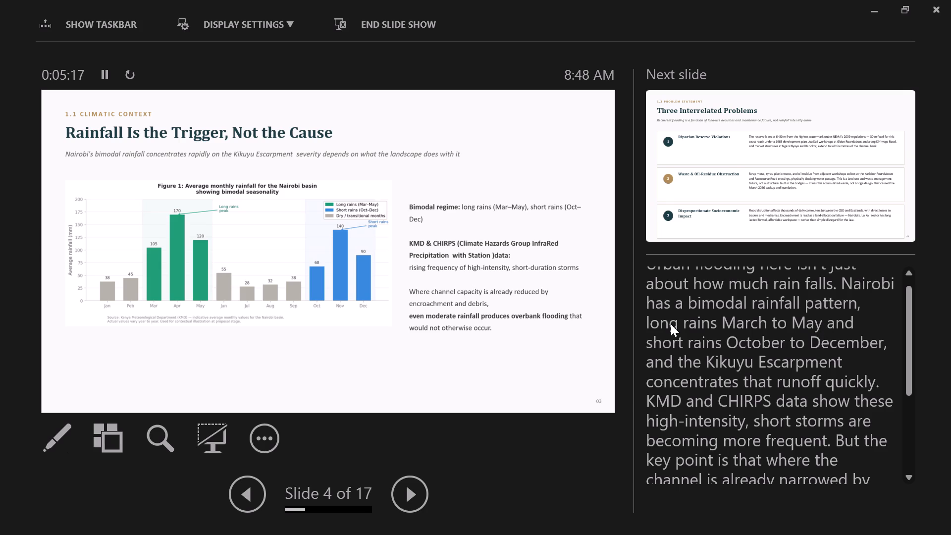
scroll(760, 352, "down", 1)
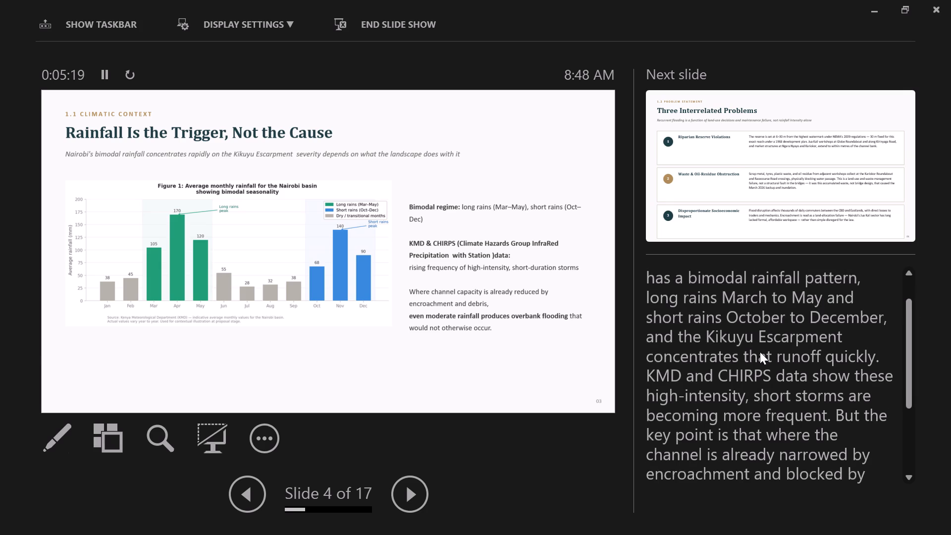
scroll(760, 352, "down", 1)
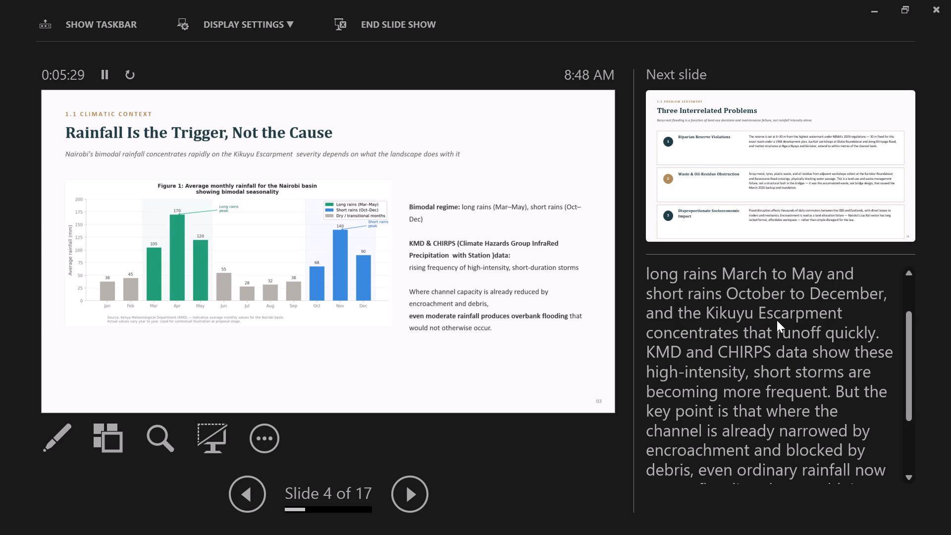
scroll(828, 327, "down", 1)
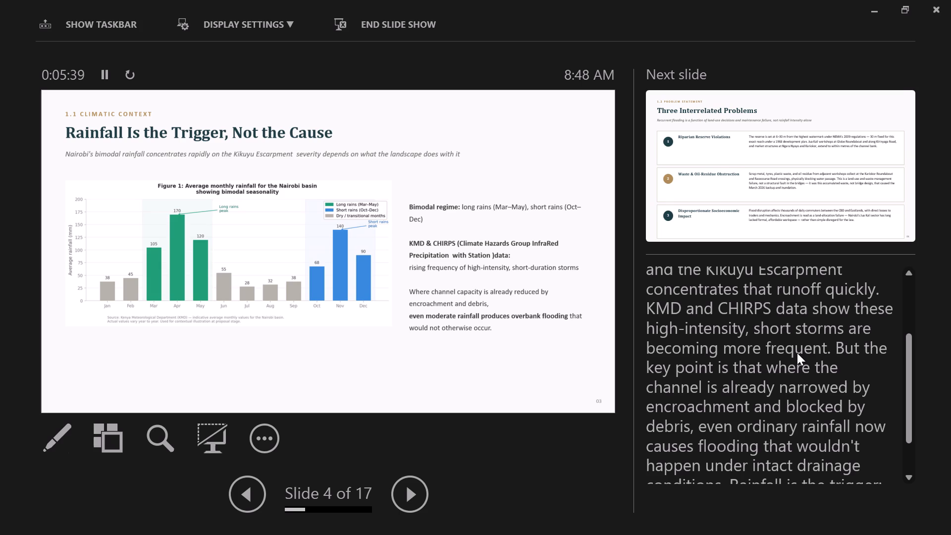
scroll(781, 367, "down", 1)
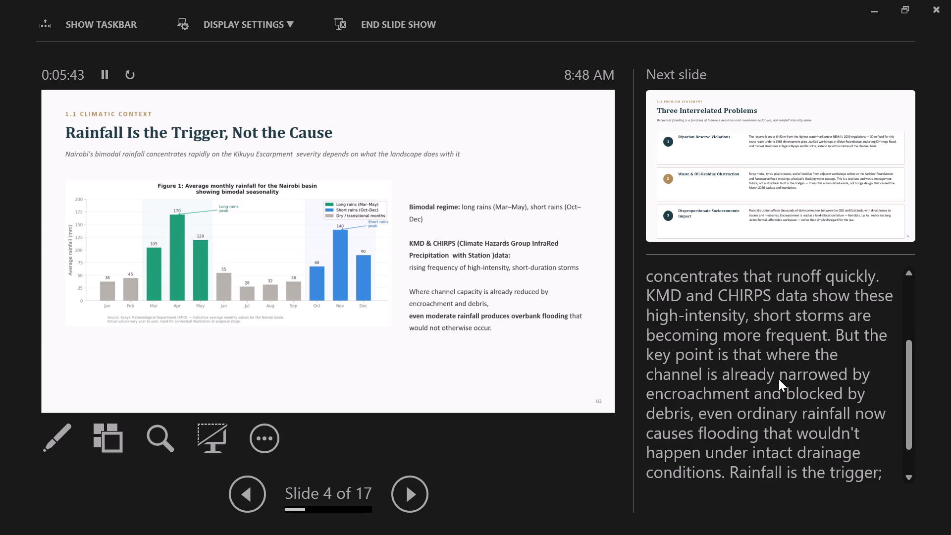
scroll(775, 398, "down", 1)
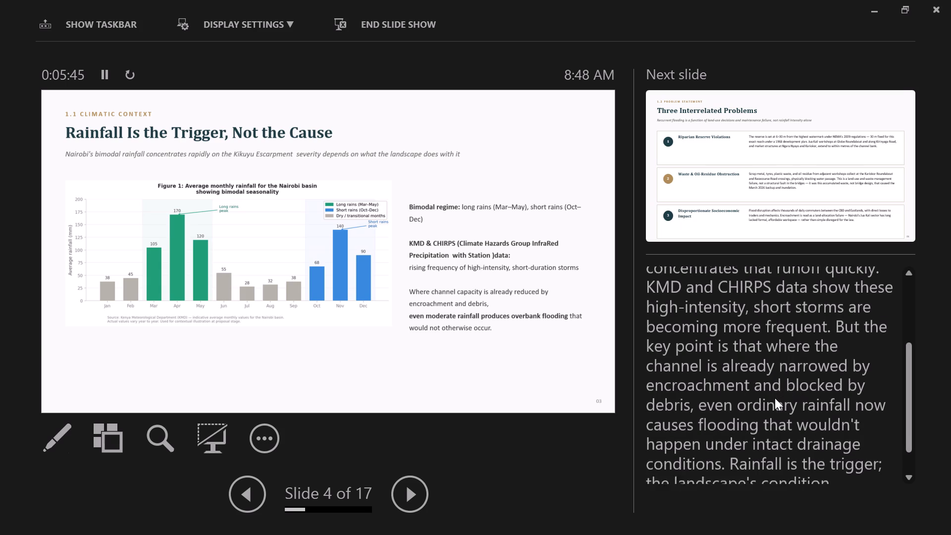
scroll(775, 398, "down", 1)
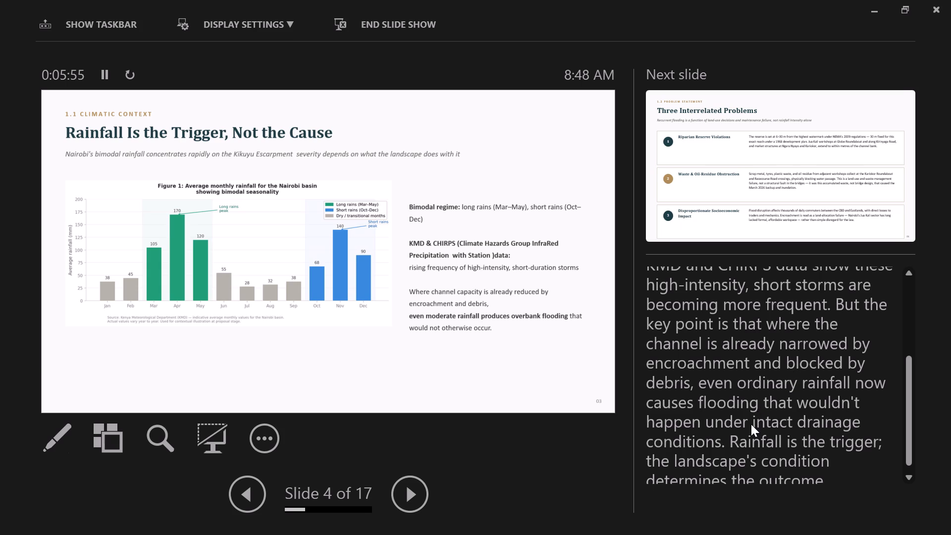
scroll(758, 383, "down", 1)
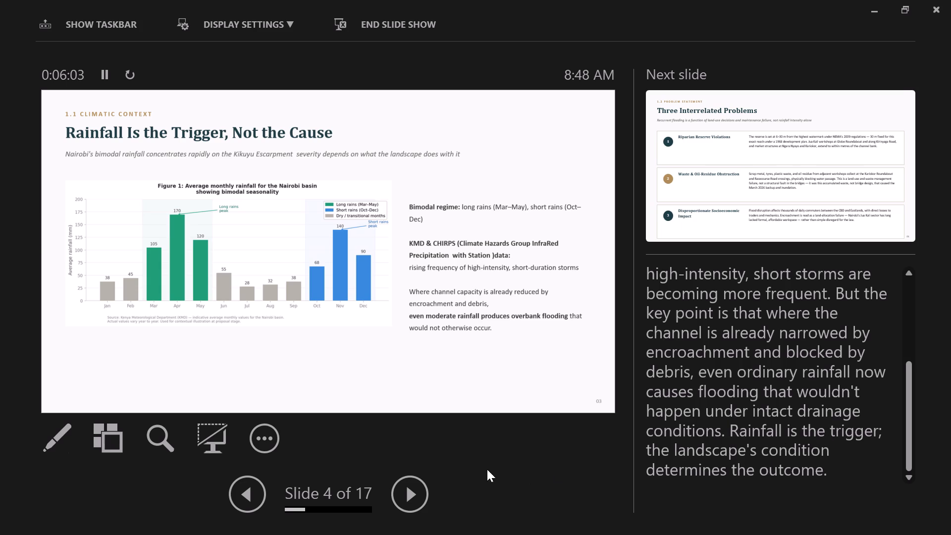
Advance to the "Three Interrelated Problems" slide and examine its text and the opening of its speaker notes.
left_click(415, 509)
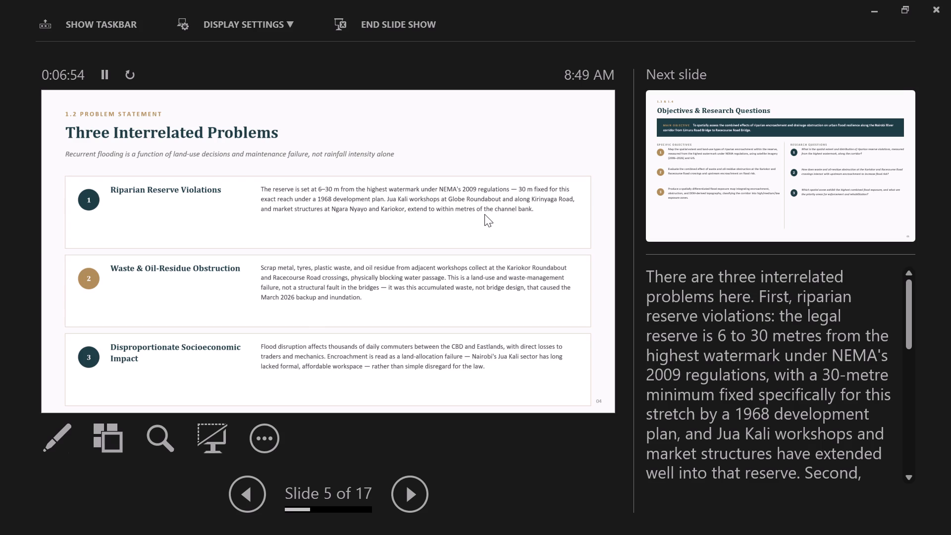
left_click(394, 212)
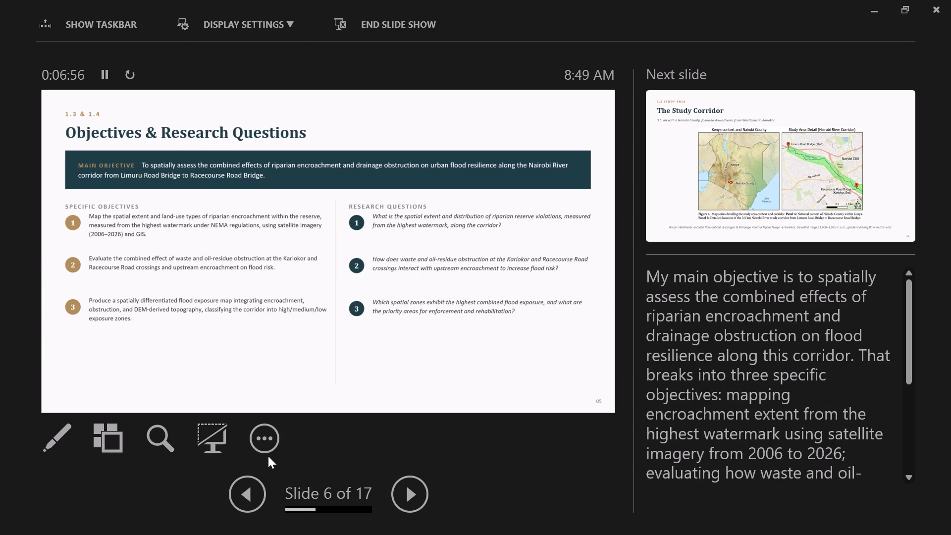
left_click(241, 494)
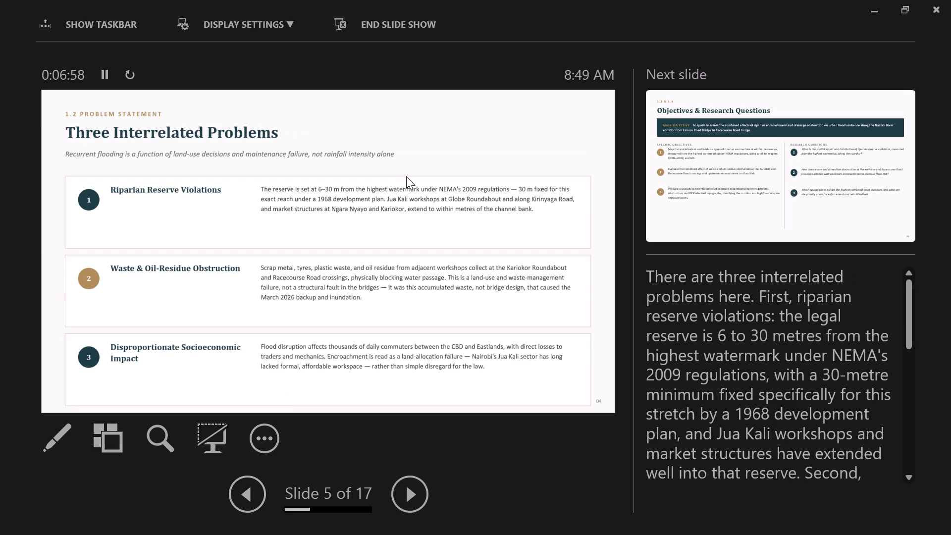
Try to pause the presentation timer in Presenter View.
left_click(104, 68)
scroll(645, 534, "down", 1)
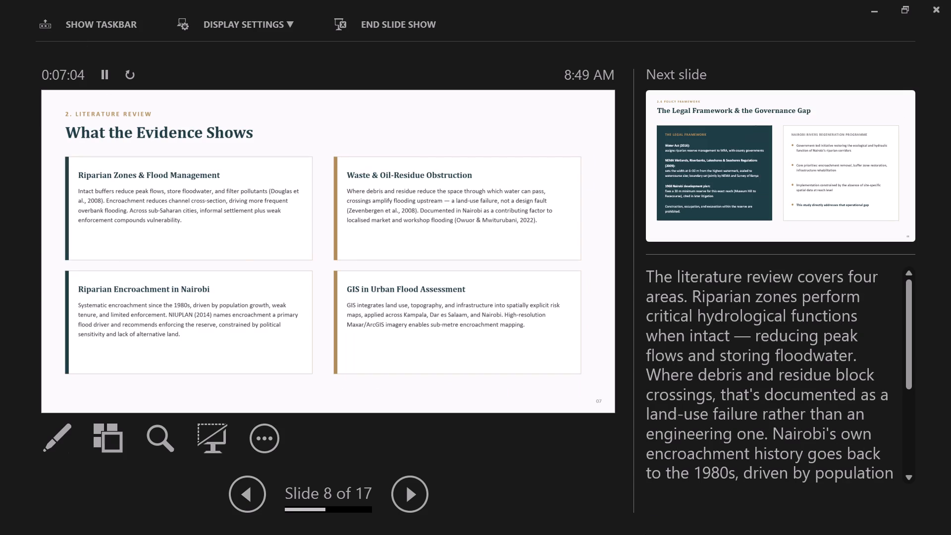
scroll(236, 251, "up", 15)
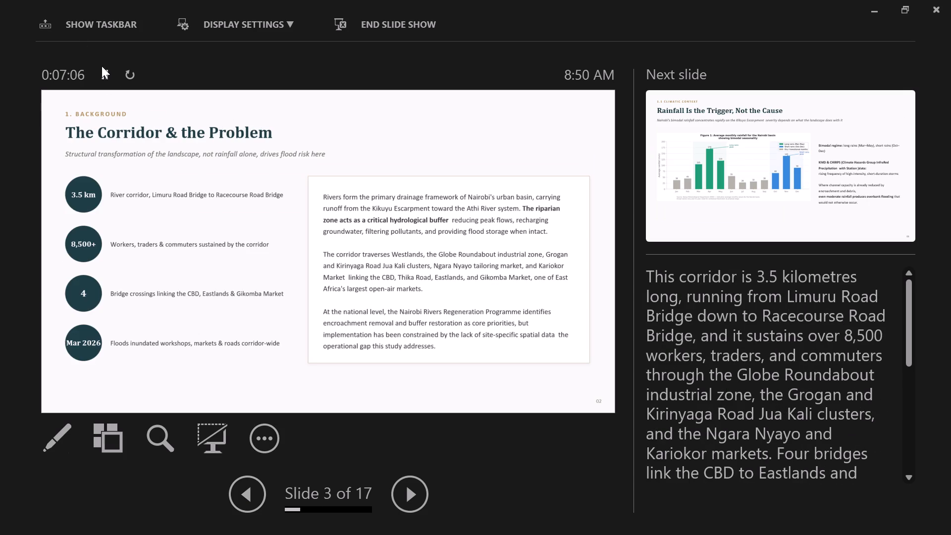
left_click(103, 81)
Minimize Presenter View and move the full-screen show forward to "The Legal Framework & the Governance Gap" slide.
left_click(869, 10)
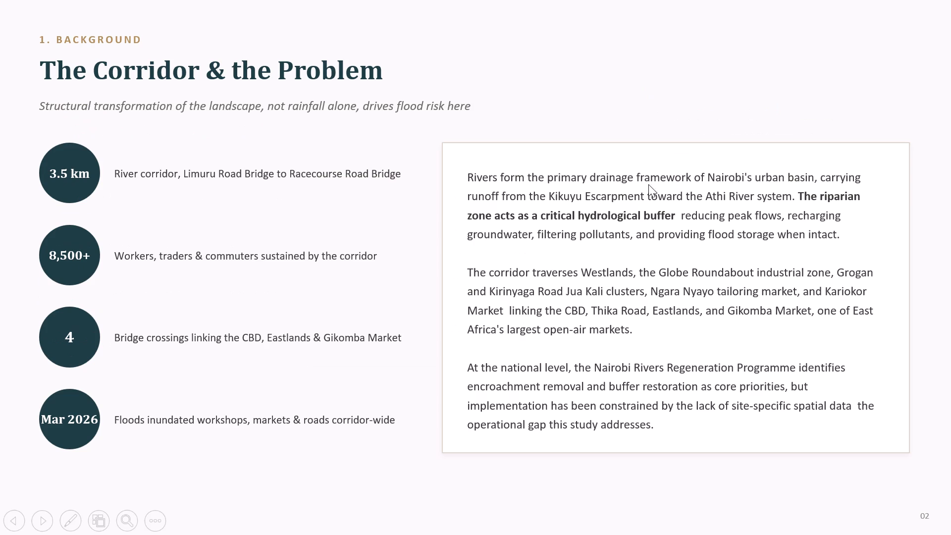
double_click(885, 9)
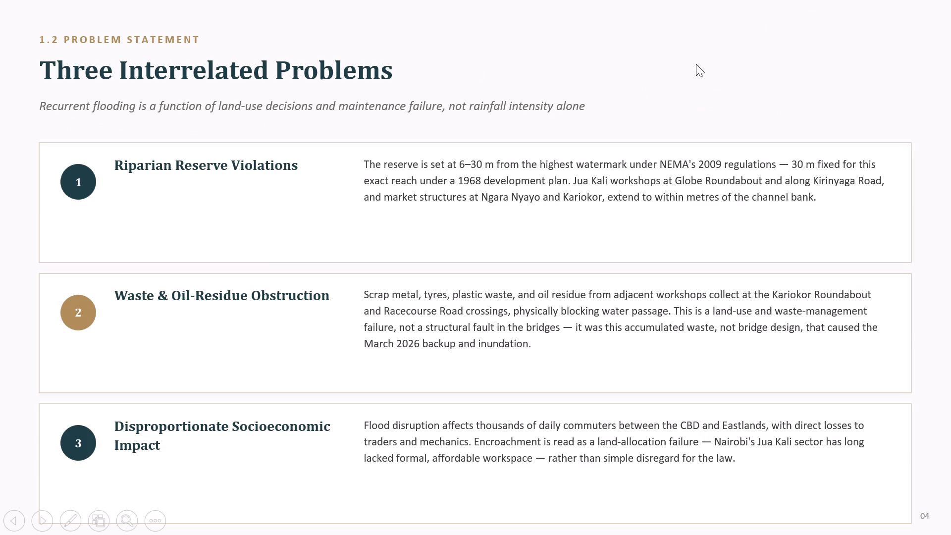
scroll(764, 534, "down", 5)
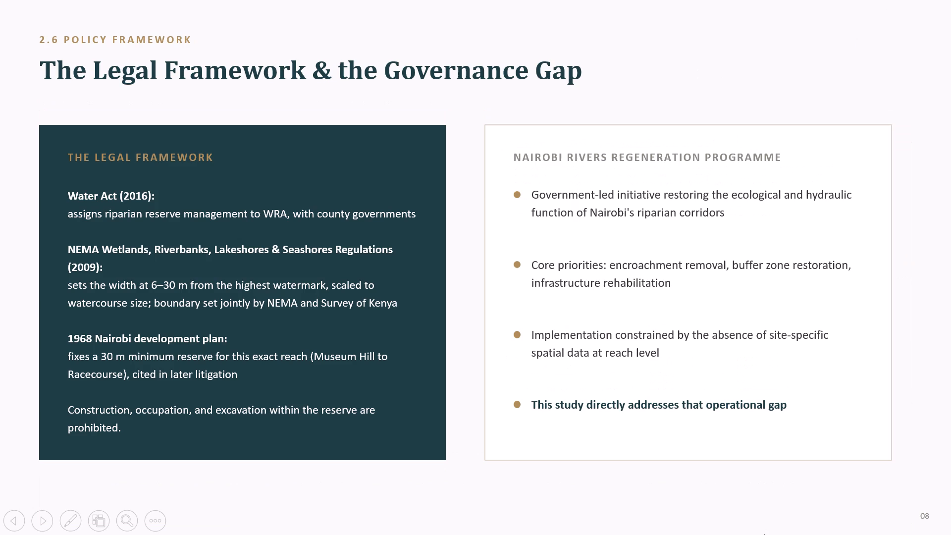
Close the running slide show and return to the presentation's editing window.
left_click_drag(717, 512, 739, 448)
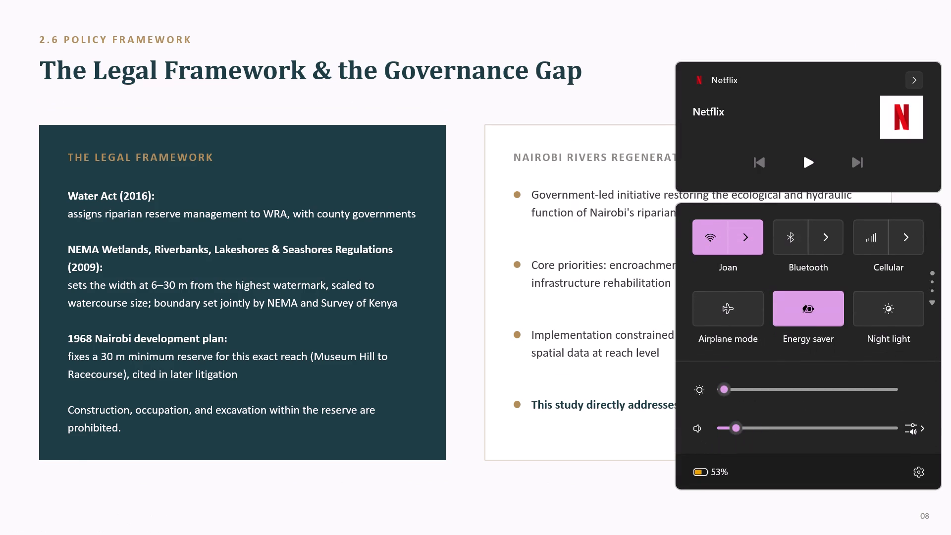
scroll(569, 468, "down", 1, "ctrl")
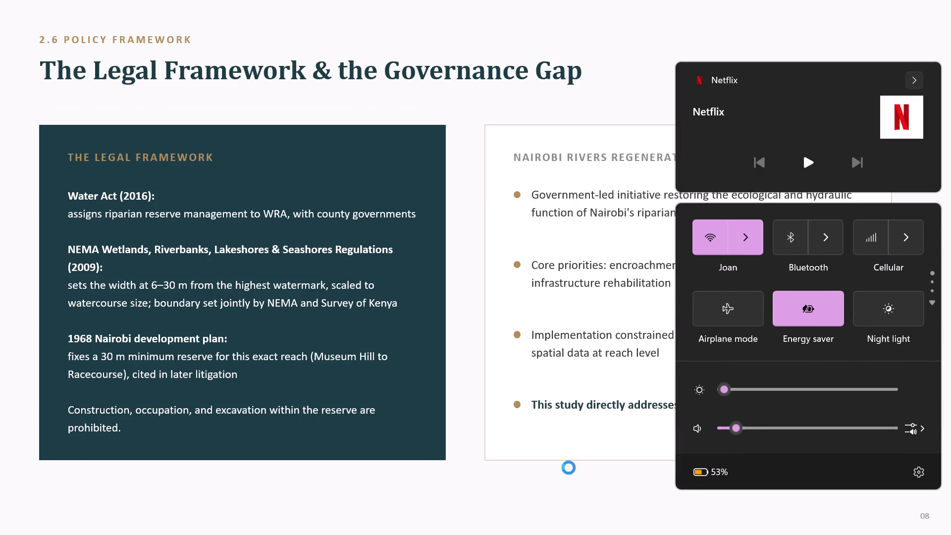
scroll(569, 468, "down", 1, "ctrl")
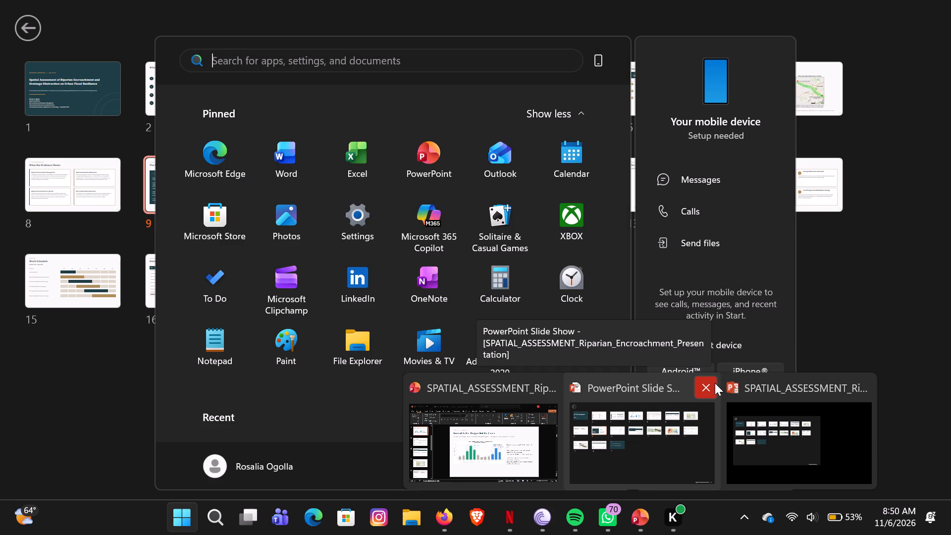
left_click(703, 385)
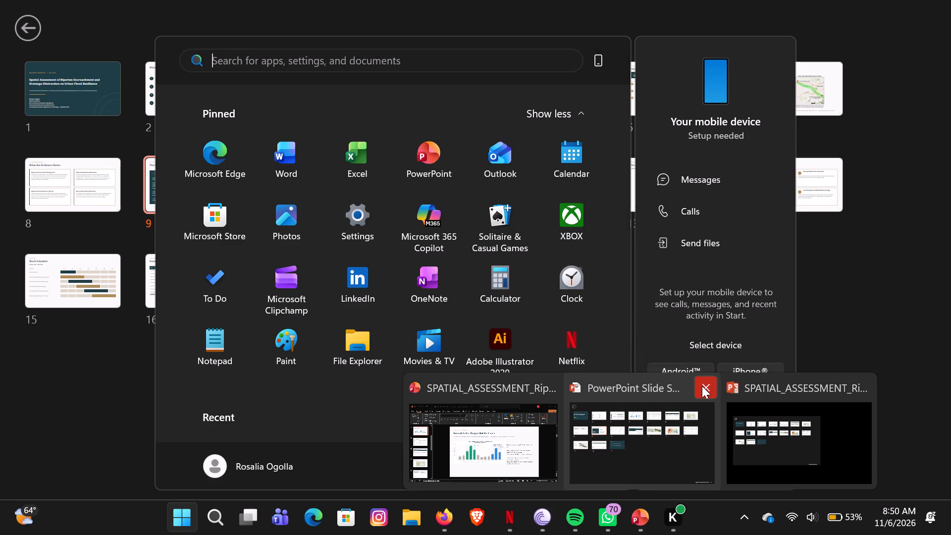
left_click(706, 391)
left_click(515, 469)
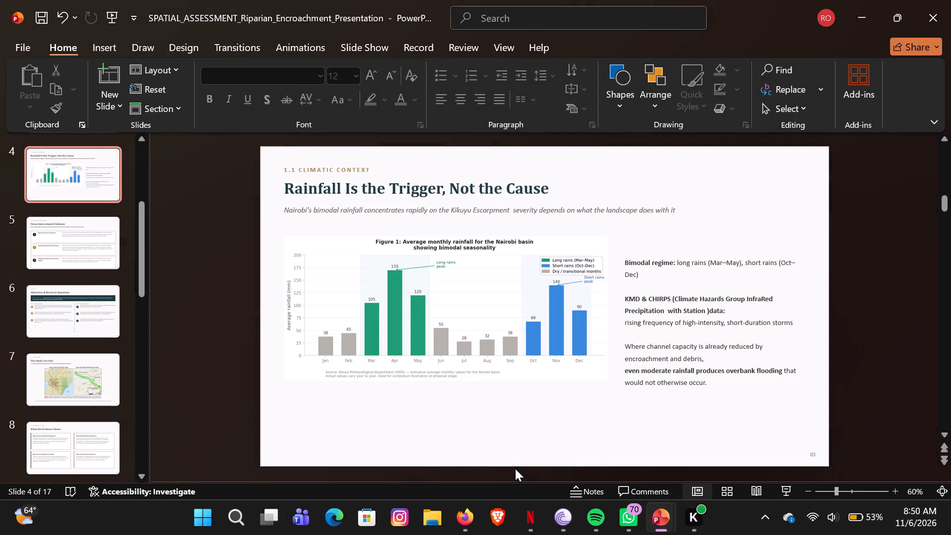
Delete the em dashes from the three problem descriptions on the "Three Interrelated Problems" slide.
left_click(94, 265)
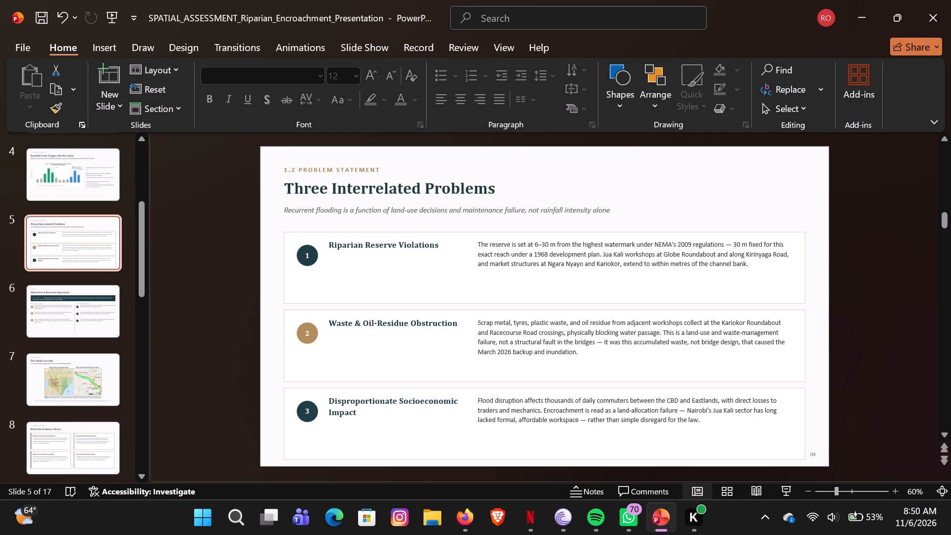
left_click(731, 246)
key("BackSpace")
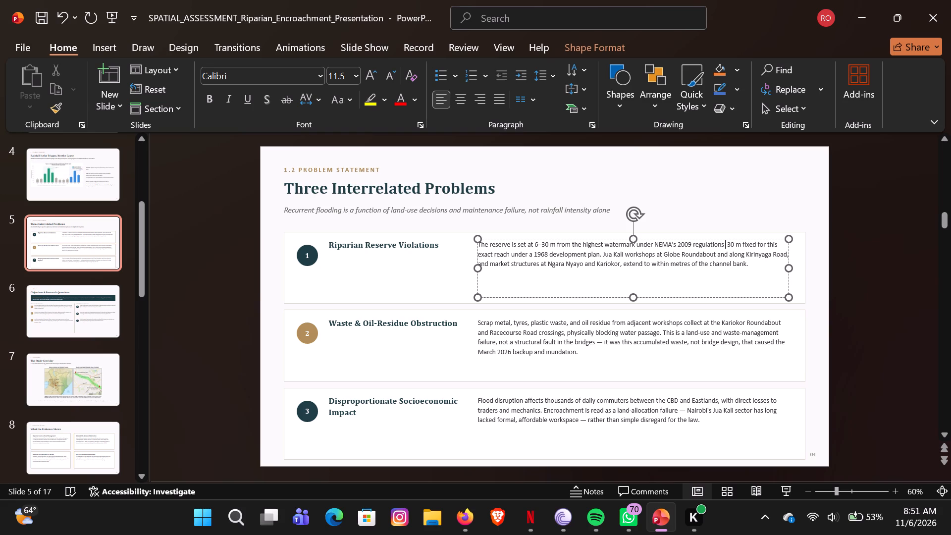
left_click(604, 338)
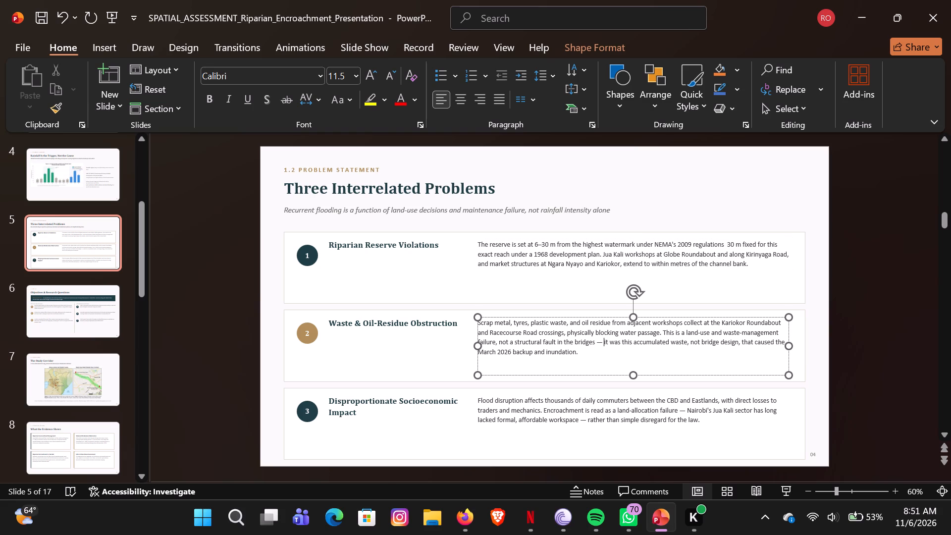
key("BackSpace")
key("BackSpace")
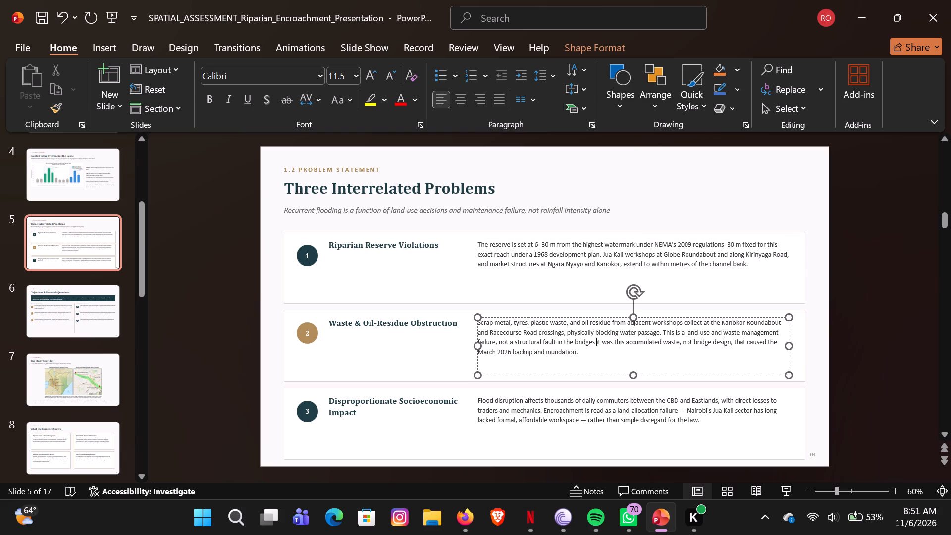
left_click(586, 418)
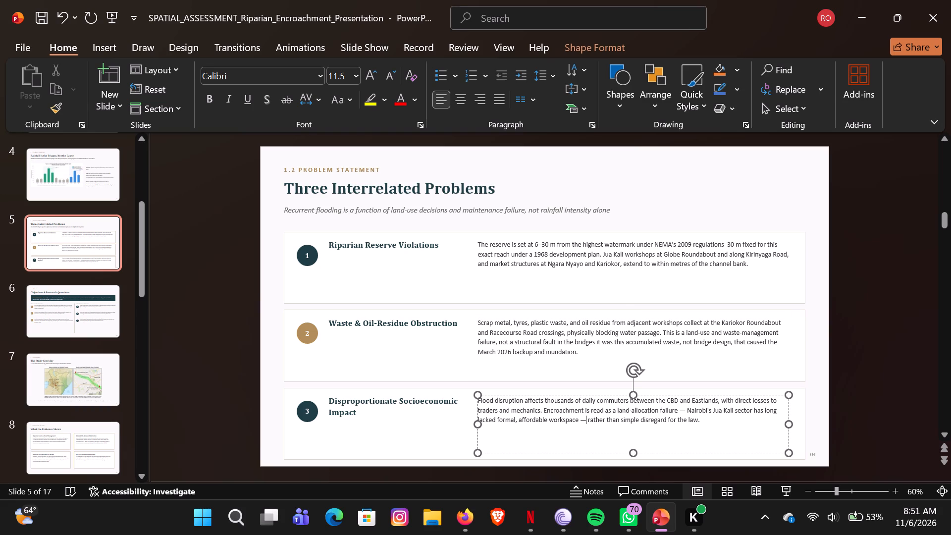
key("BackSpace")
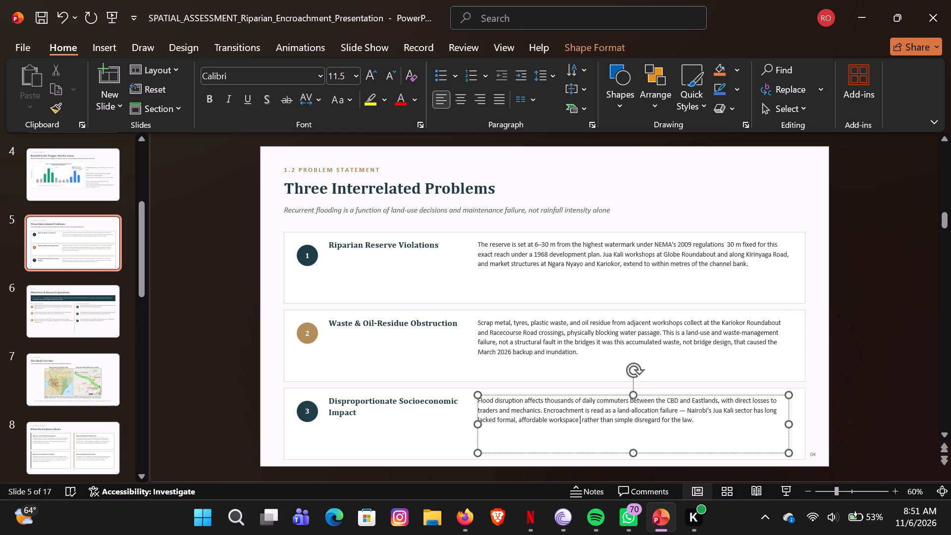
left_click(686, 411)
key("BackSpace")
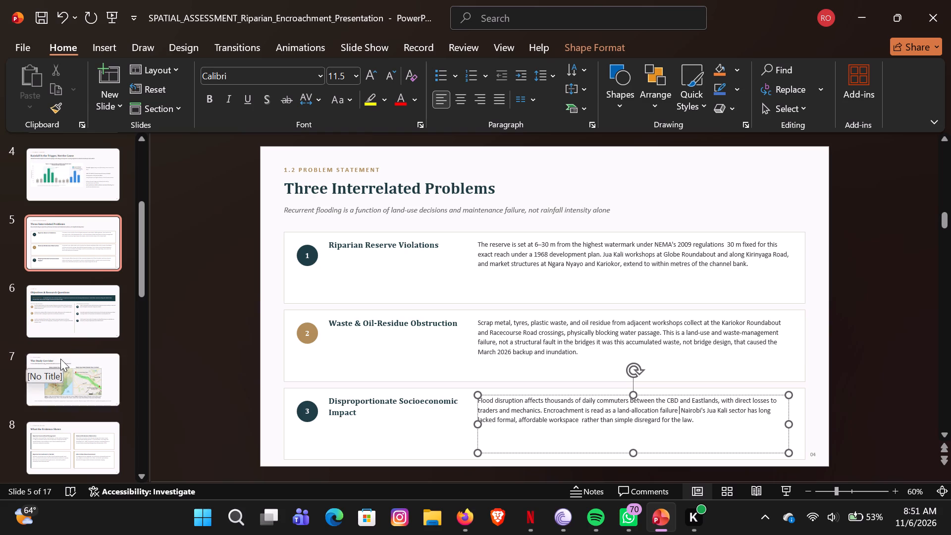
Check slides 6 and 7, and delete the em dash in the "Waste & Oil-Residue Obstruction" text on "What the Evidence Shows".
left_click(80, 322)
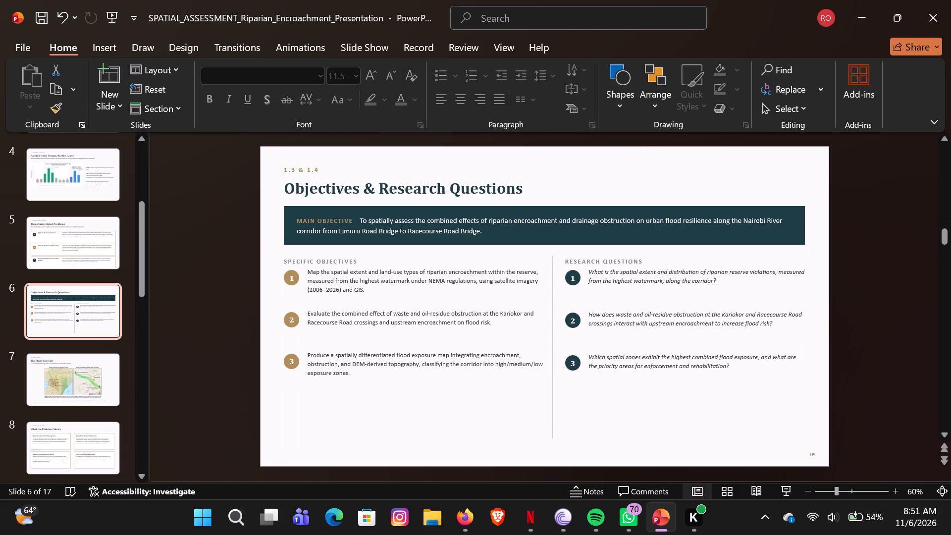
left_click(72, 376)
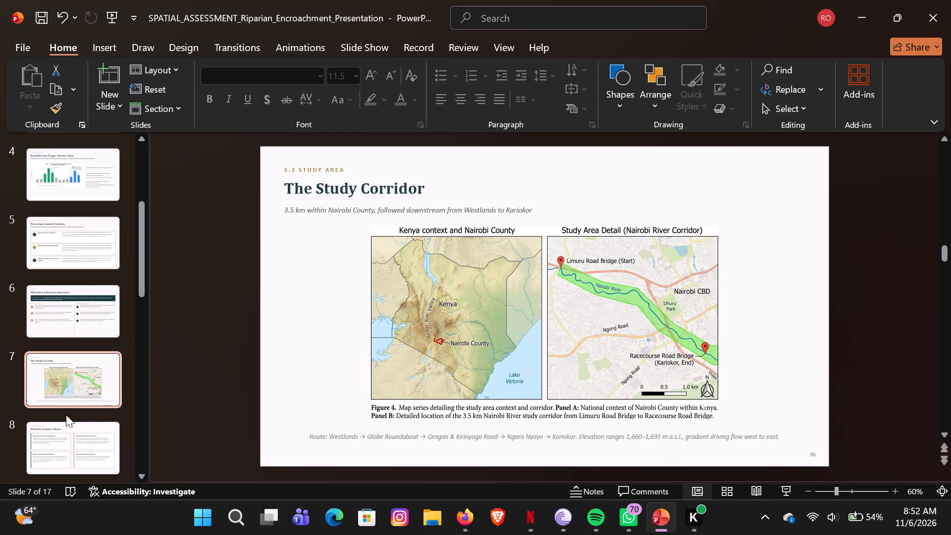
left_click(55, 438)
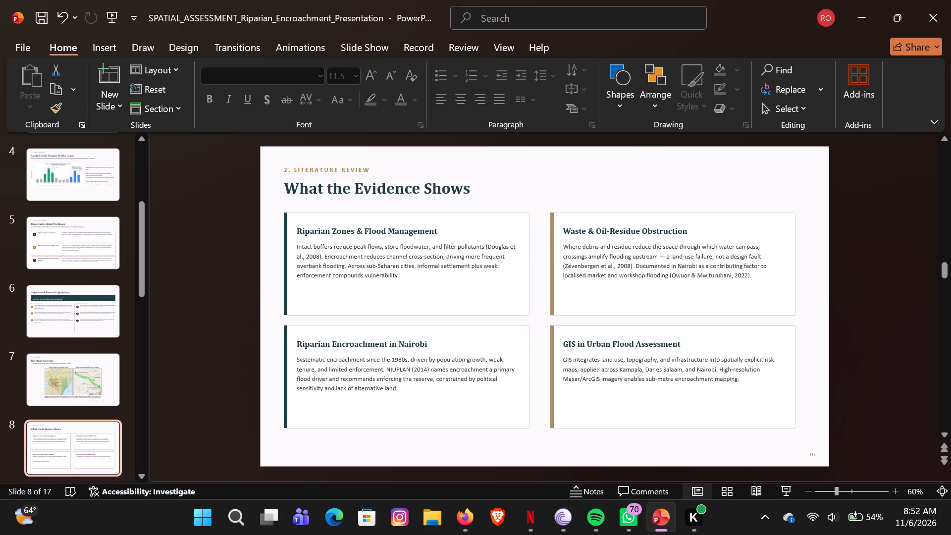
left_click(666, 252)
key("BackSpace")
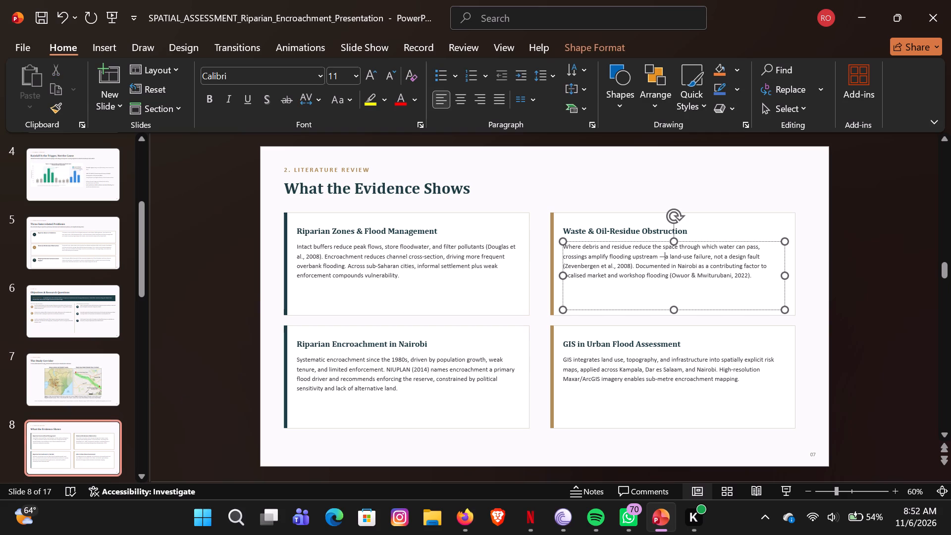
key("BackSpace")
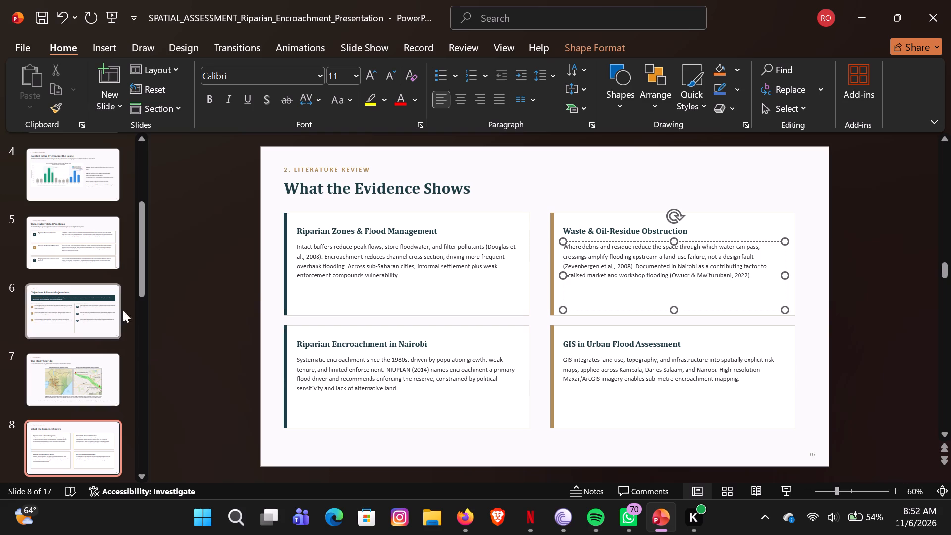
Check slide 9, and delete the em dash before "mixed methods" in the subtitle of the "Research Design & Data Collection" slide.
scroll(67, 408, "down", 1)
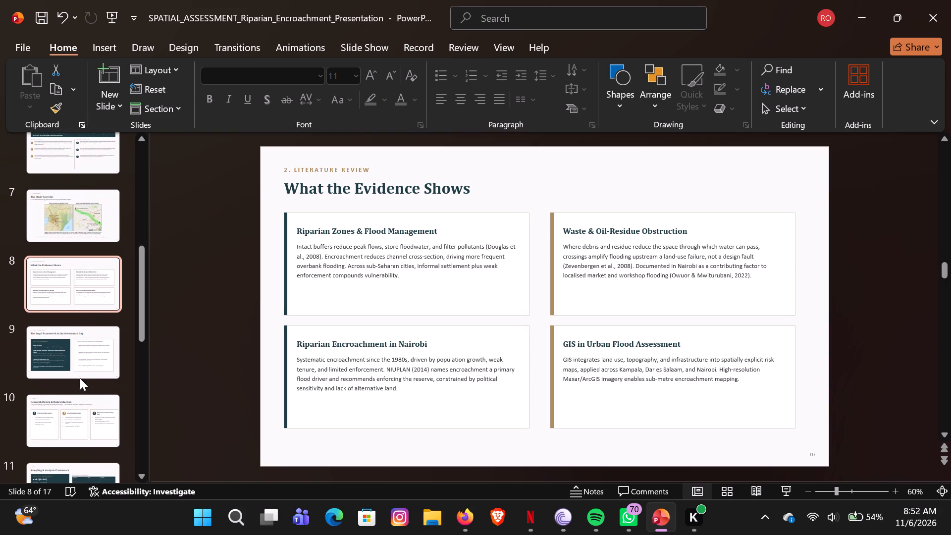
left_click(92, 347)
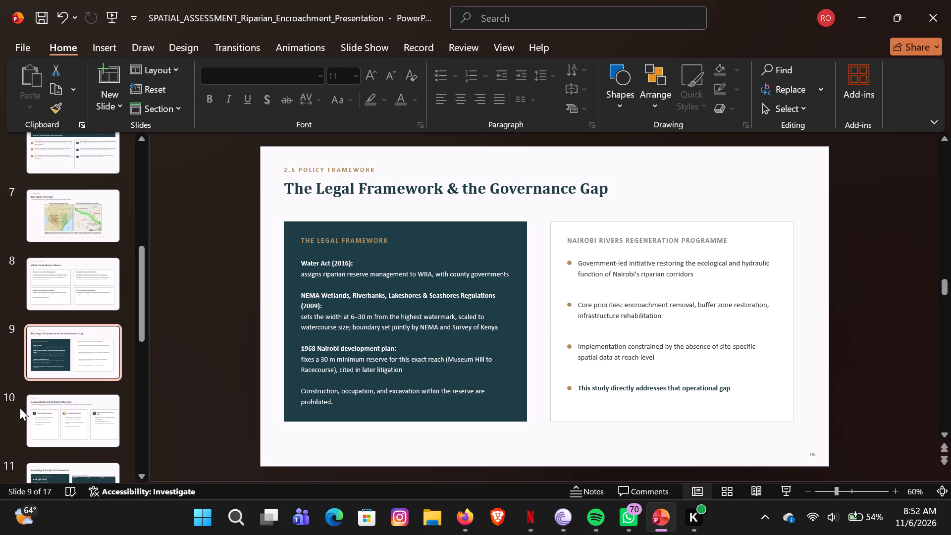
left_click(61, 405)
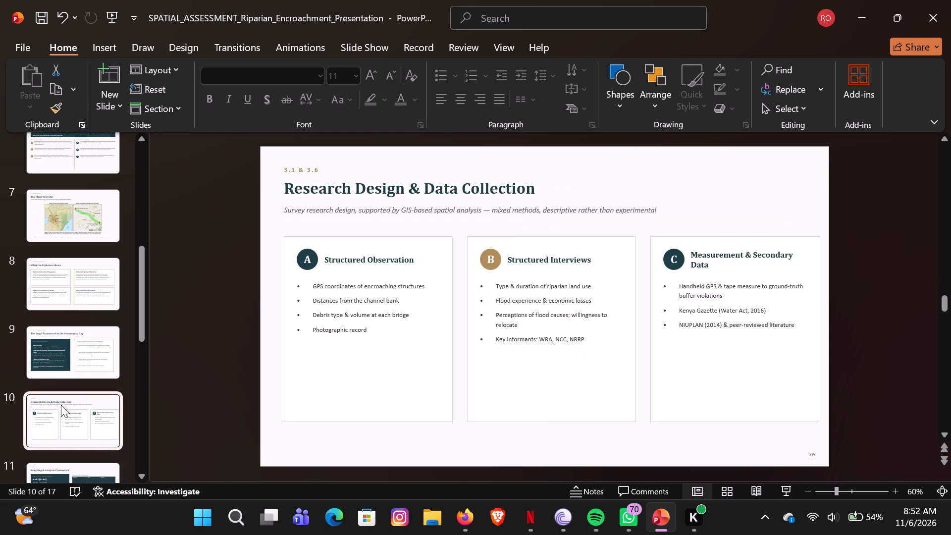
scroll(61, 405, "down", 1)
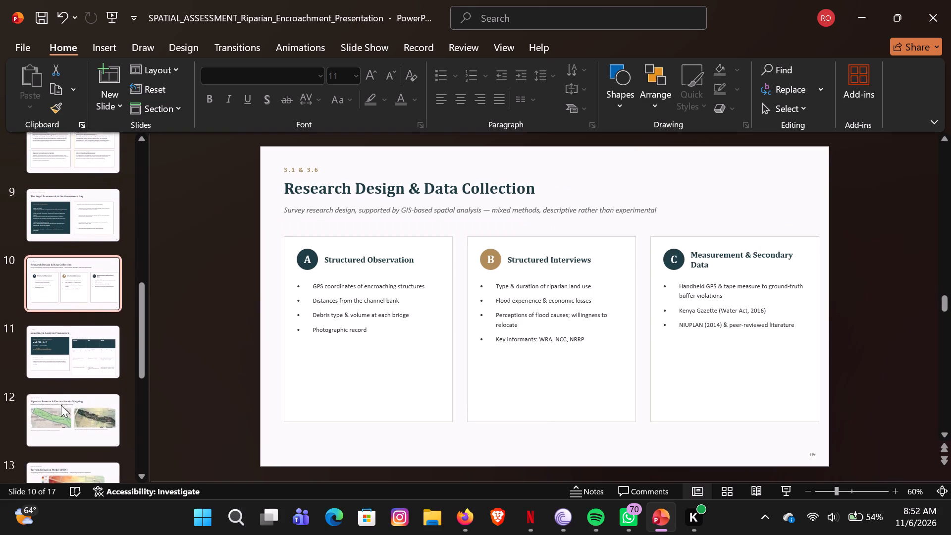
left_click(493, 208)
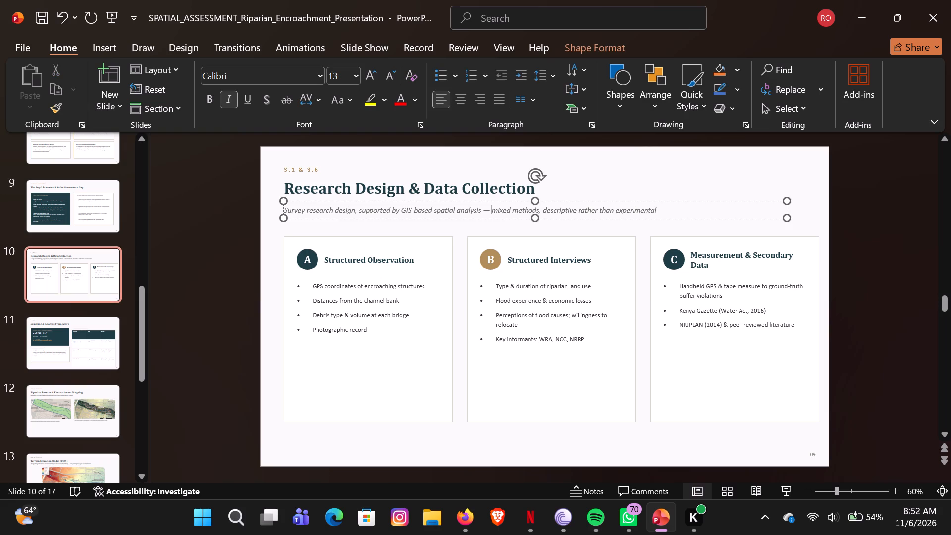
key("BackSpace")
key("BackSpace")
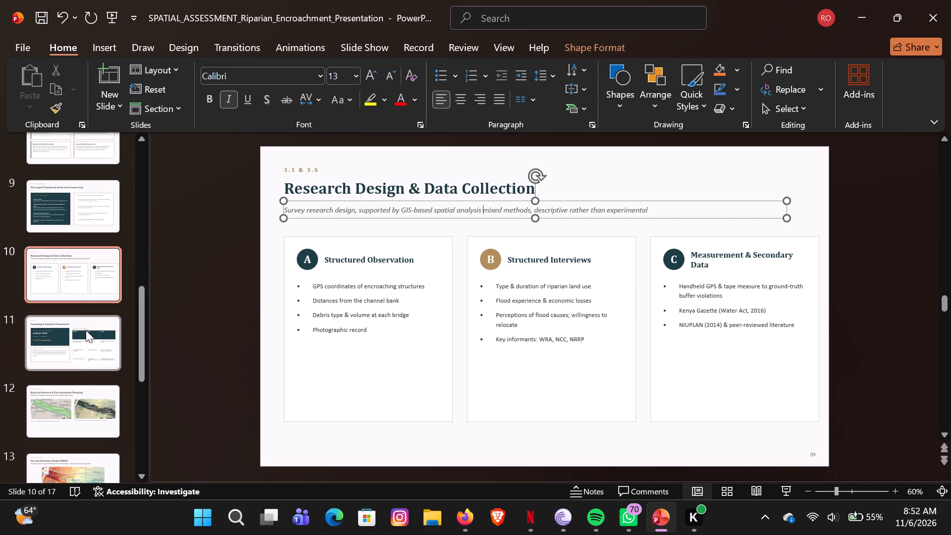
Delete both em dashes from the Sampling Design paragraph on the "Sampling & Analysis Framework" slide.
left_click(55, 338)
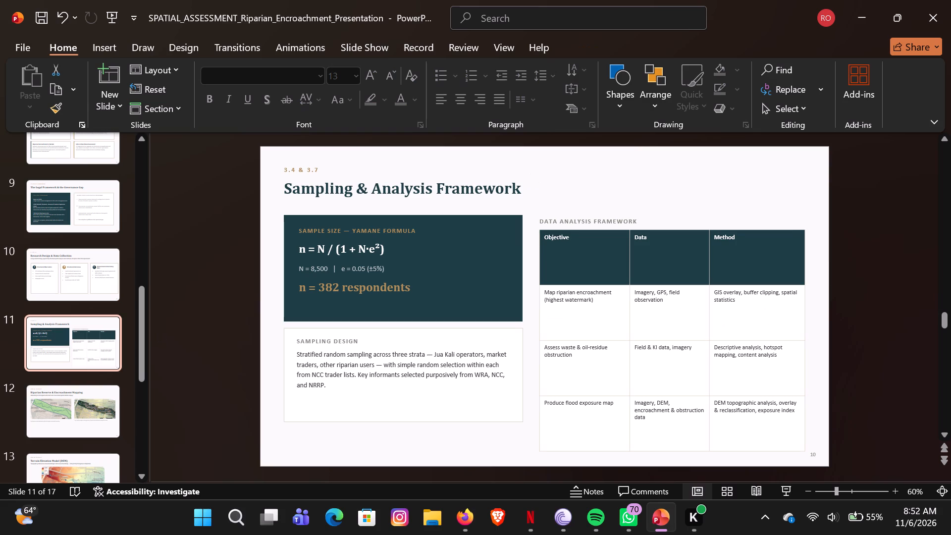
left_click(431, 351)
key("BackSpace")
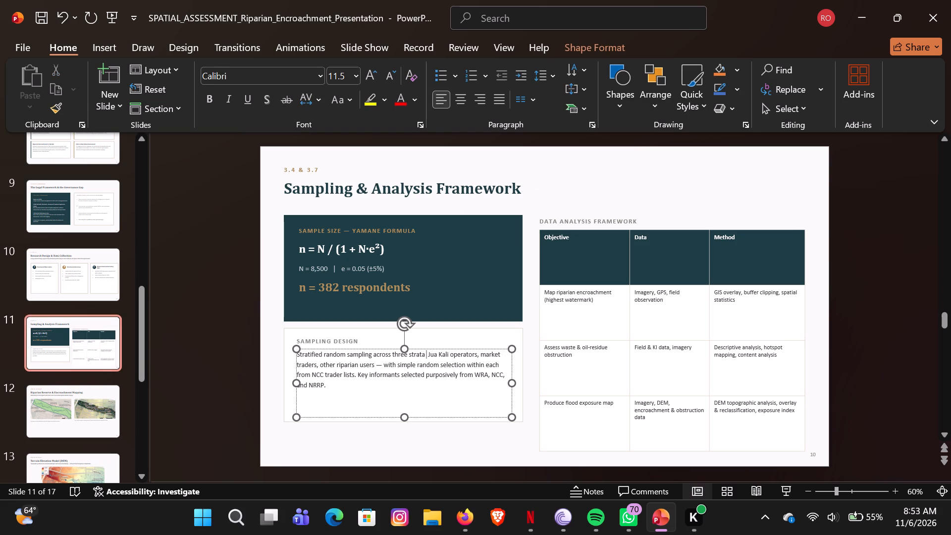
left_click(384, 366)
key("BackSpace")
key("BackSpace")
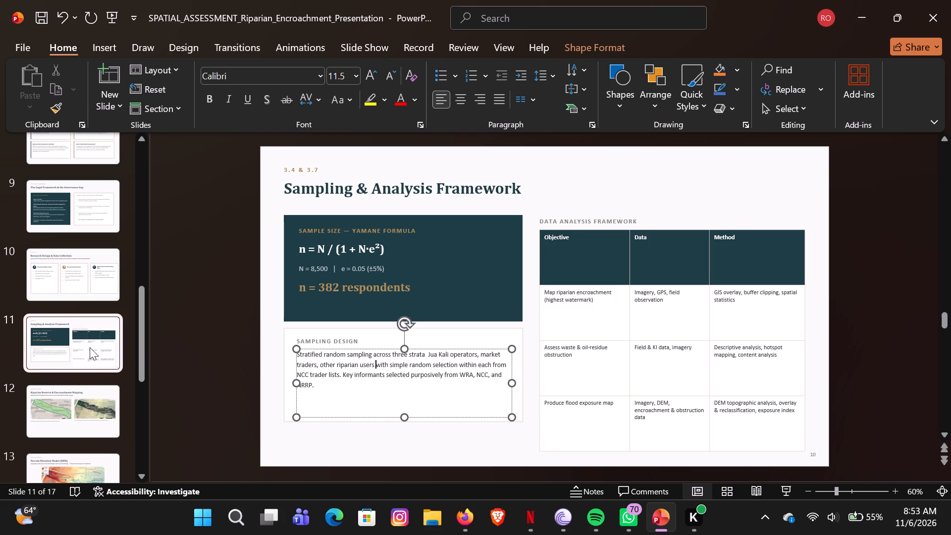
Check slides 12 and 13, and delete the em dash in the "Land Management & Rehabilitation Strategy" text on "What This Study Will Deliver".
left_click(66, 411)
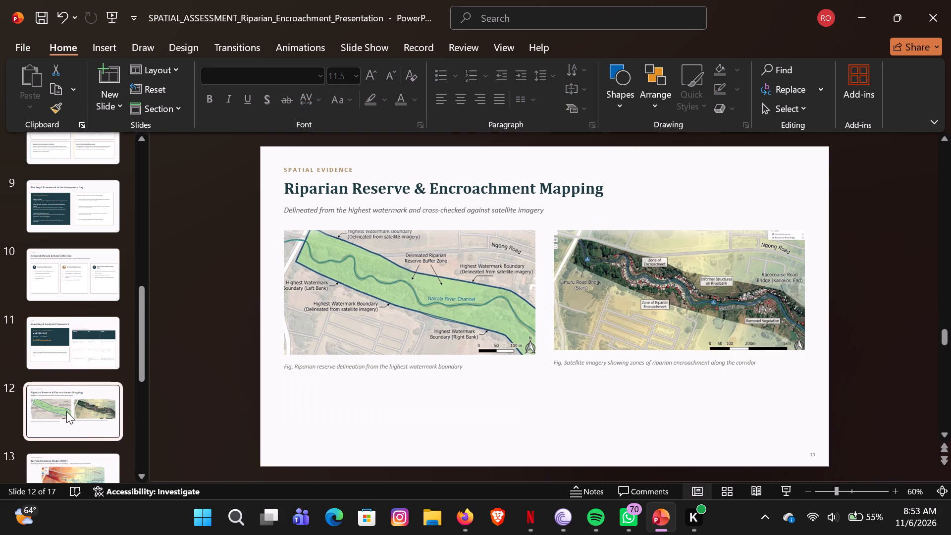
left_click(54, 465)
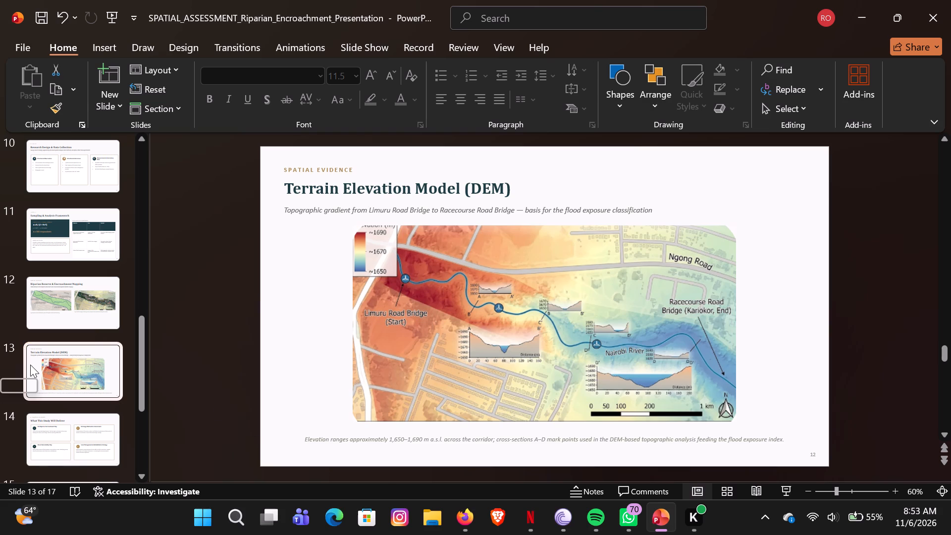
left_click(71, 428)
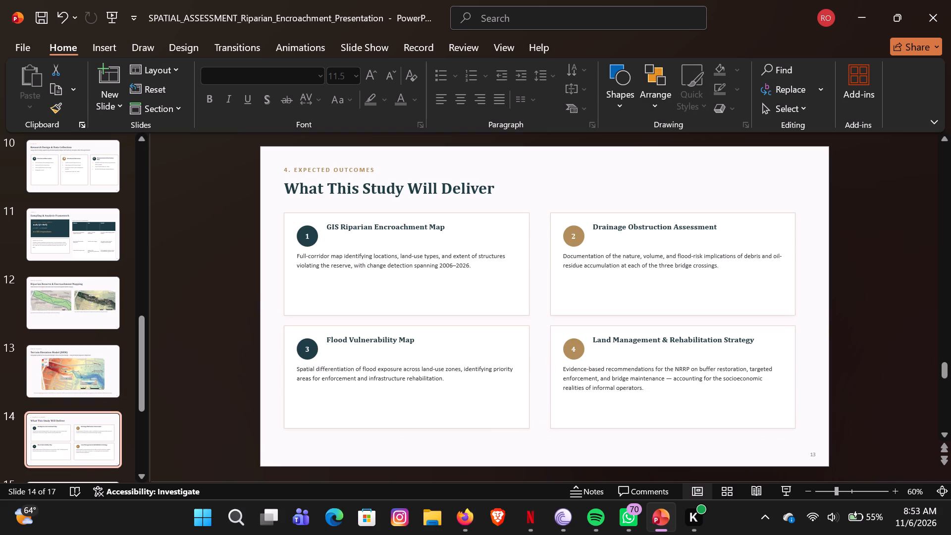
left_click(674, 377)
key("BackSpace")
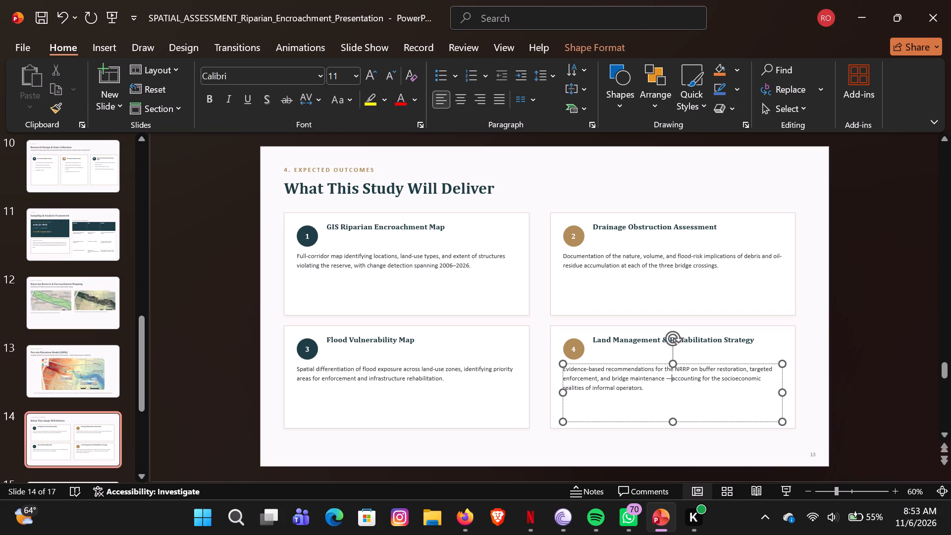
key("BackSpace")
key("space")
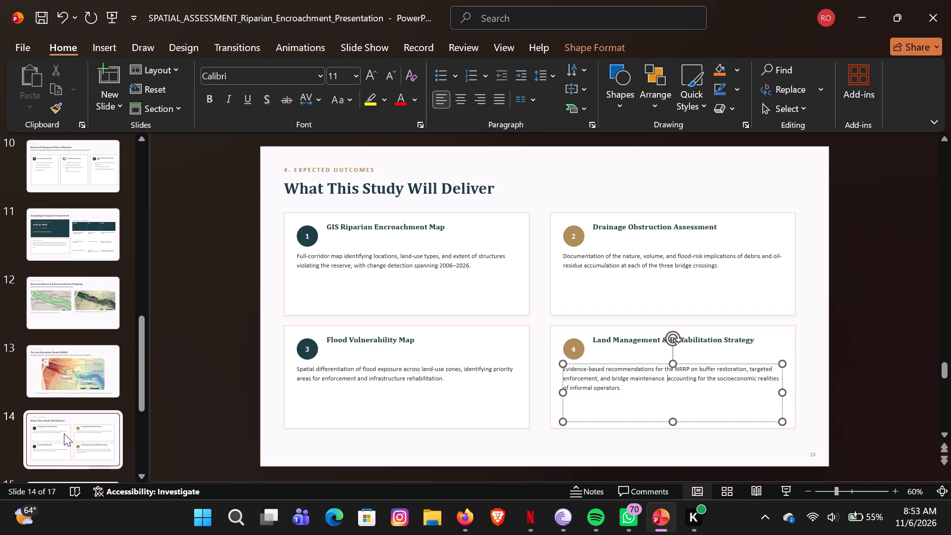
Open the "Work Schedule" slide and check its text for dashes.
scroll(64, 433, "down", 2)
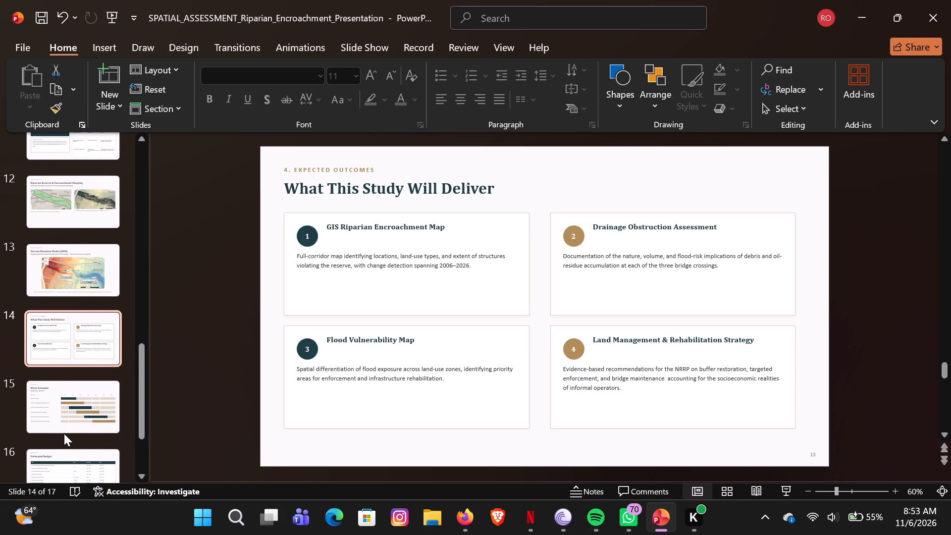
left_click(78, 409)
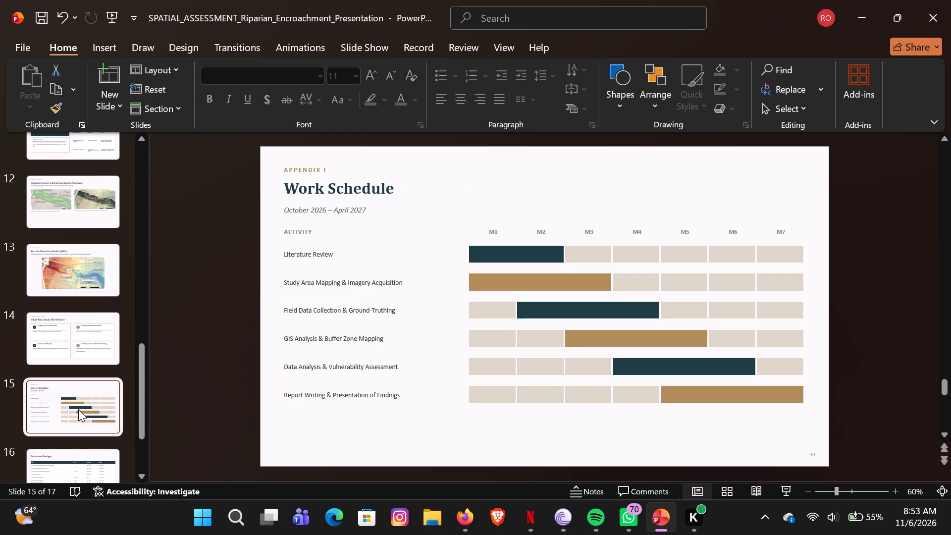
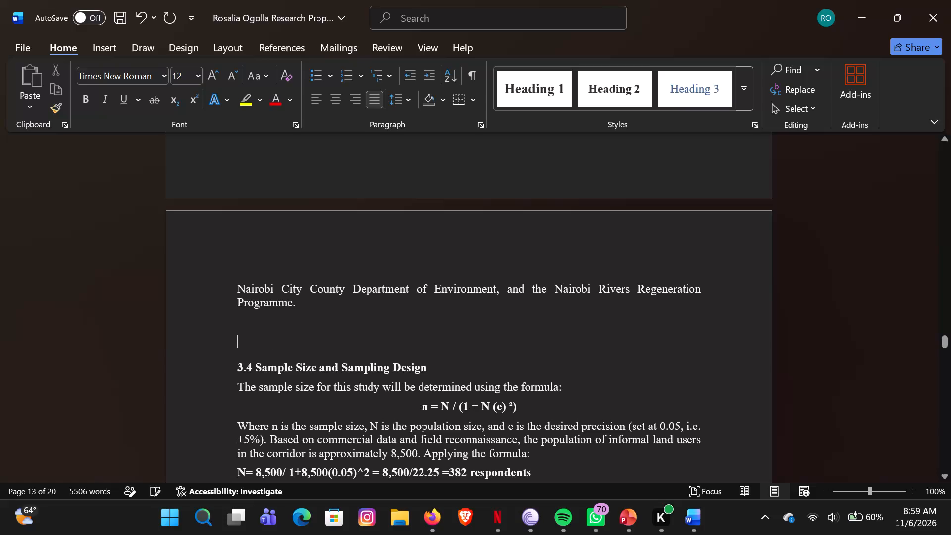
Remove the first-line indent from the "Stratified random sampling" paragraph in section 3.4 of the Word proposal.
scroll(367, 323, "down", 2)
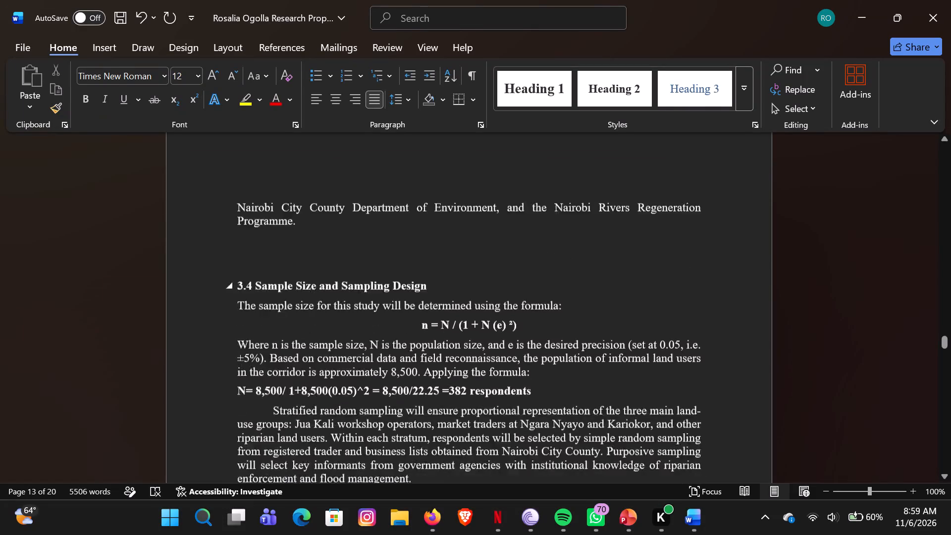
scroll(367, 323, "down", 3)
scroll(367, 323, "up", 1)
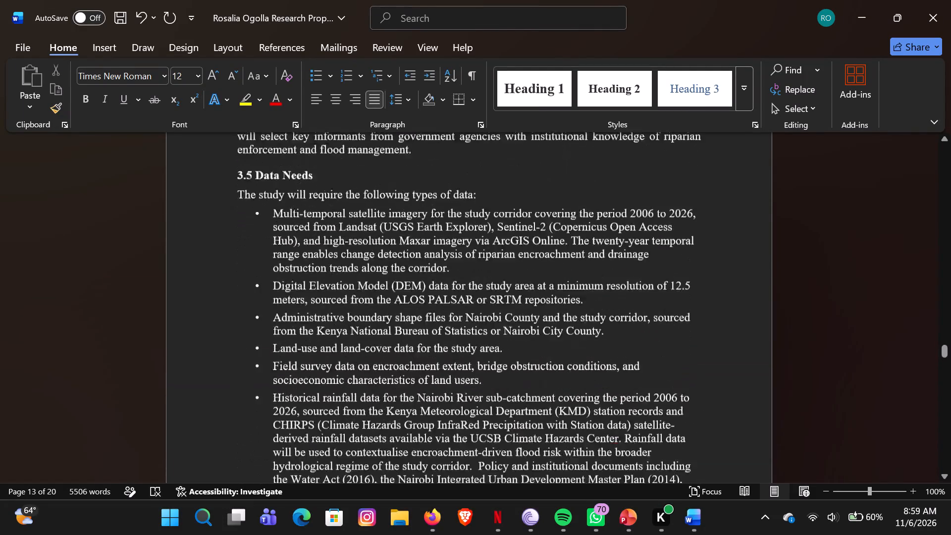
scroll(367, 323, "up", 1)
scroll(367, 323, "down", 2)
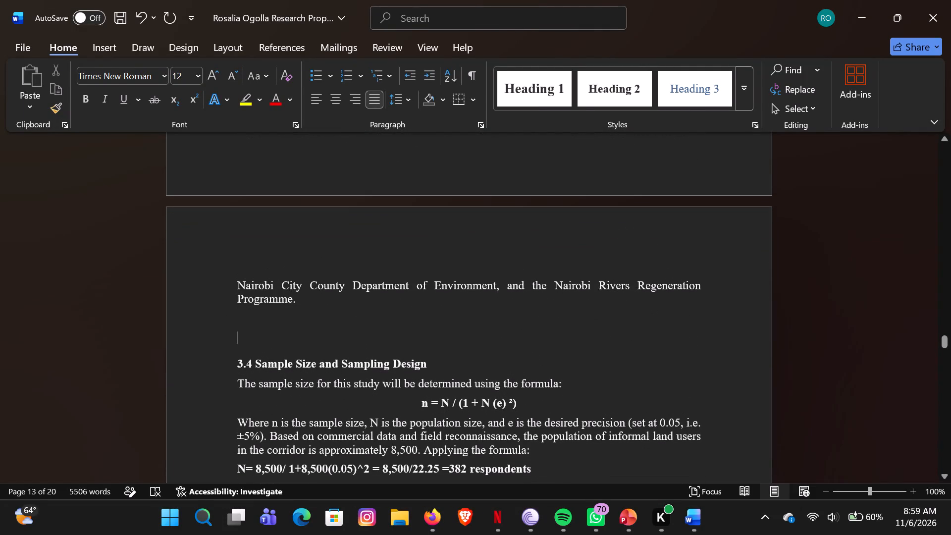
scroll(319, 367, "down", 1)
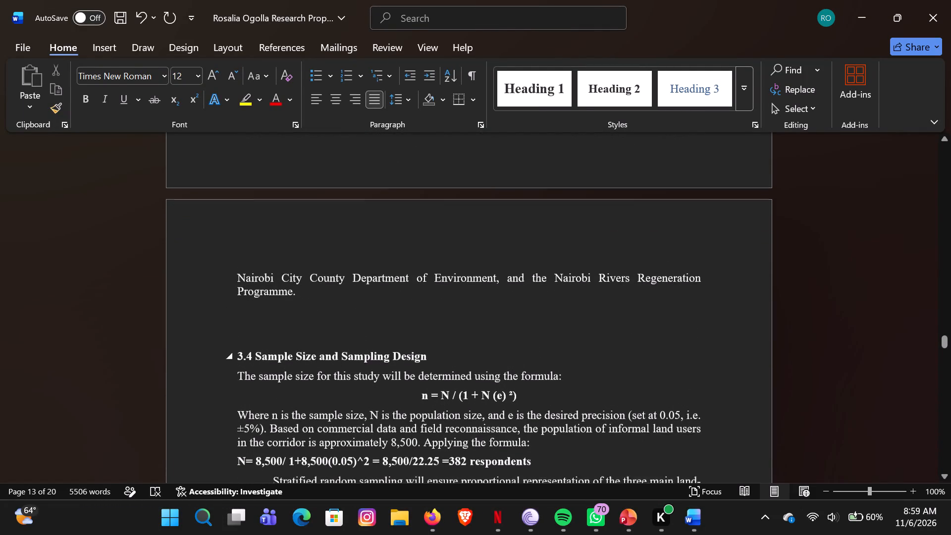
scroll(319, 367, "down", 2)
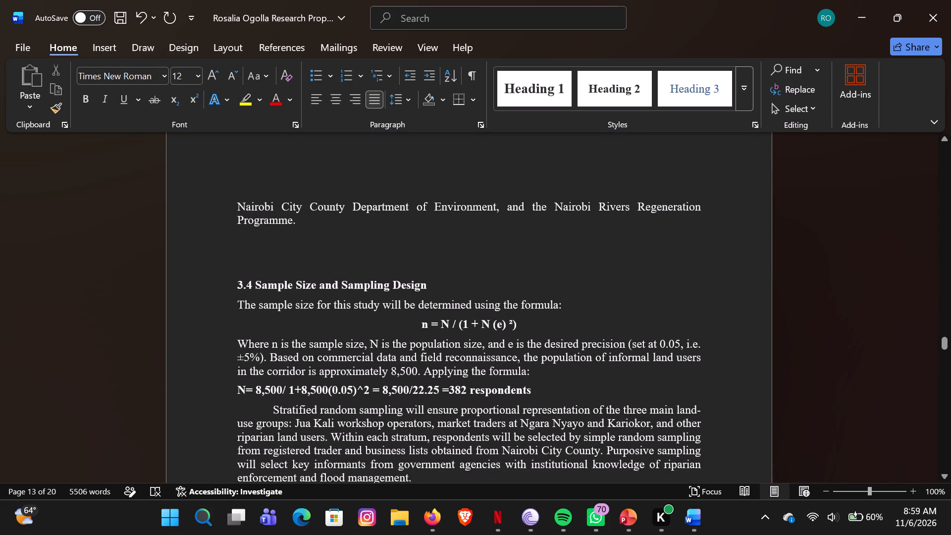
scroll(338, 340, "down", 1)
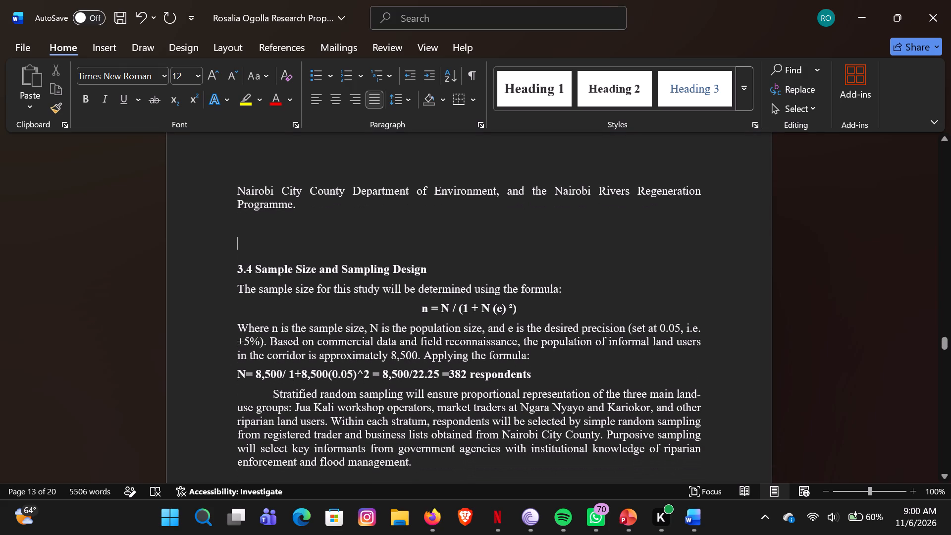
left_click(268, 389)
key("BackSpace")
Remove the first-line indent from the "Primary data will be collected" paragraph under 3.6.1 Primary Data Collection.
scroll(268, 389, "down", 2)
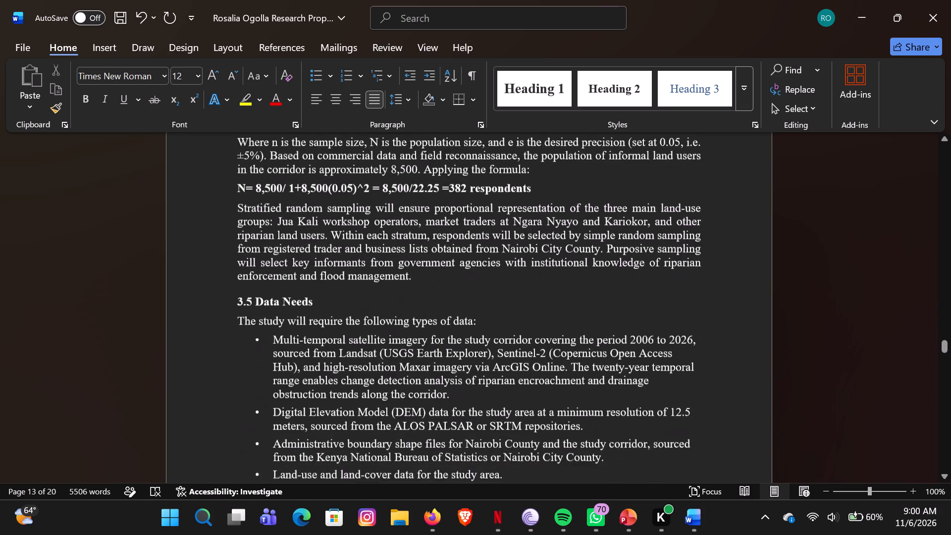
scroll(268, 389, "up", 2)
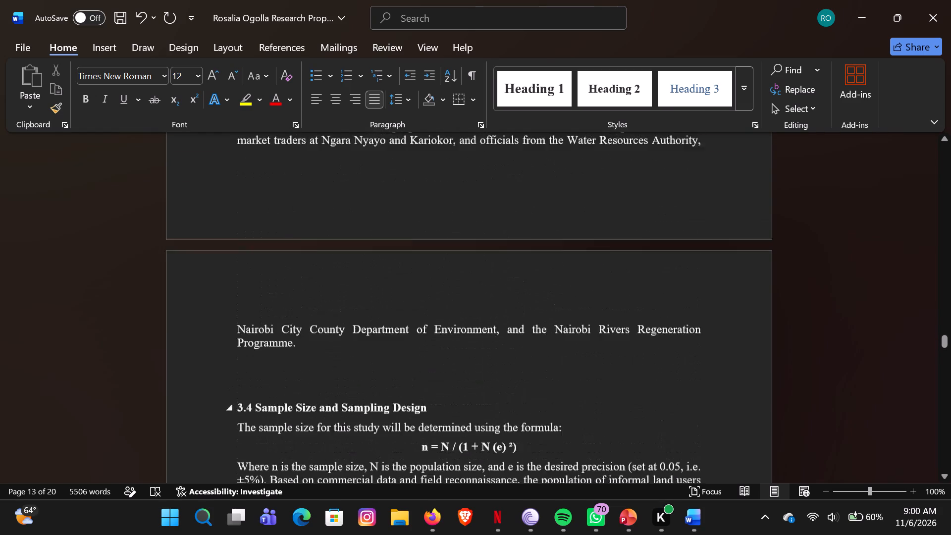
scroll(268, 389, "down", 2)
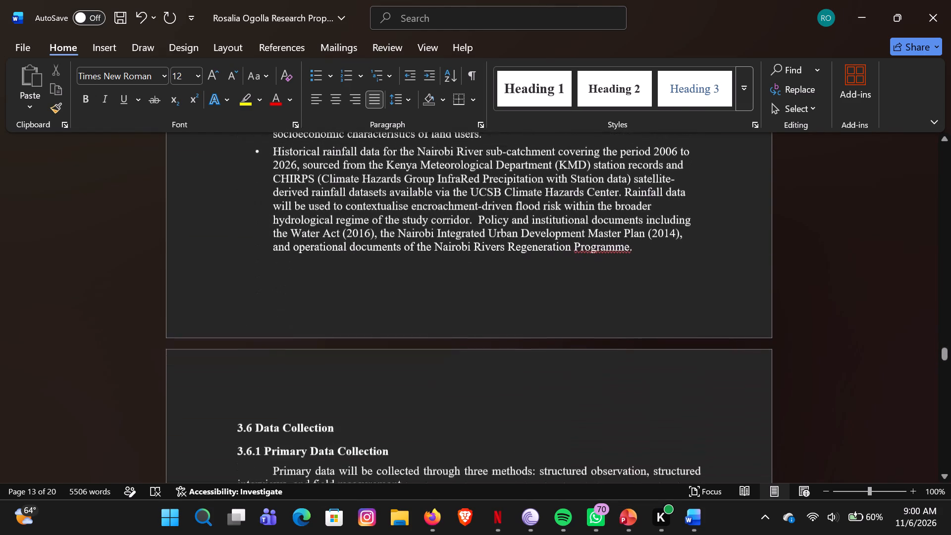
scroll(268, 389, "down", 1)
left_click(268, 389)
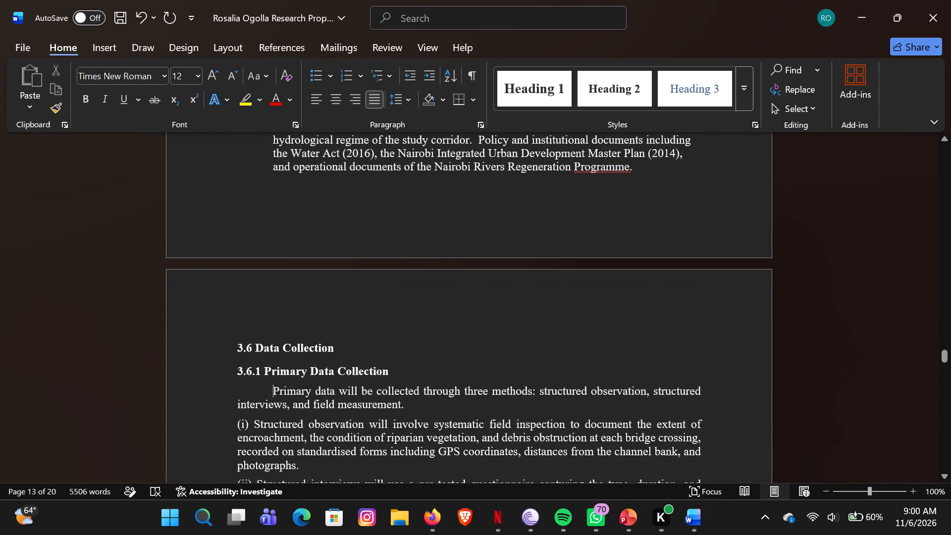
key("BackSpace")
Remove the first-line indent from the "Secondary data will come from" paragraph under 3.6.2 Secondary Data Collection.
scroll(268, 389, "down", 1)
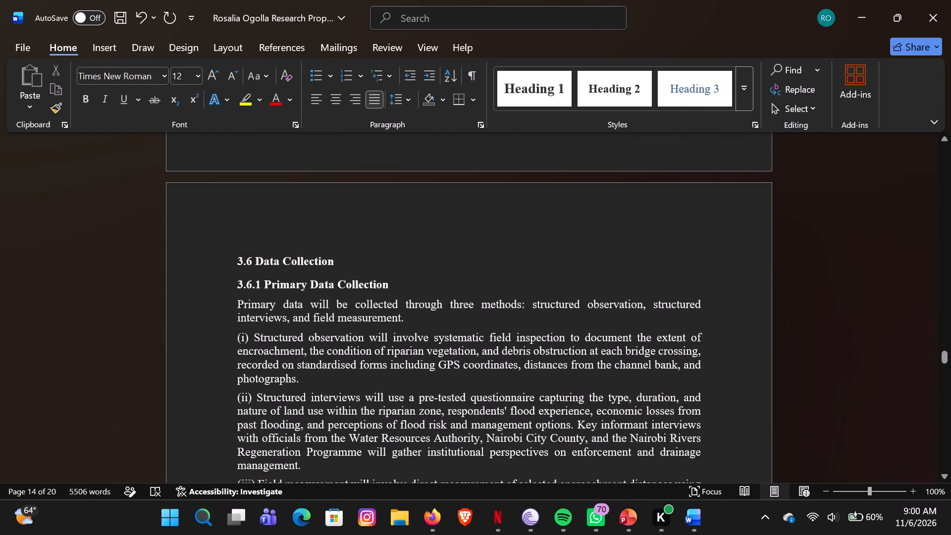
scroll(214, 457, "down", 1)
scroll(289, 428, "down", 1)
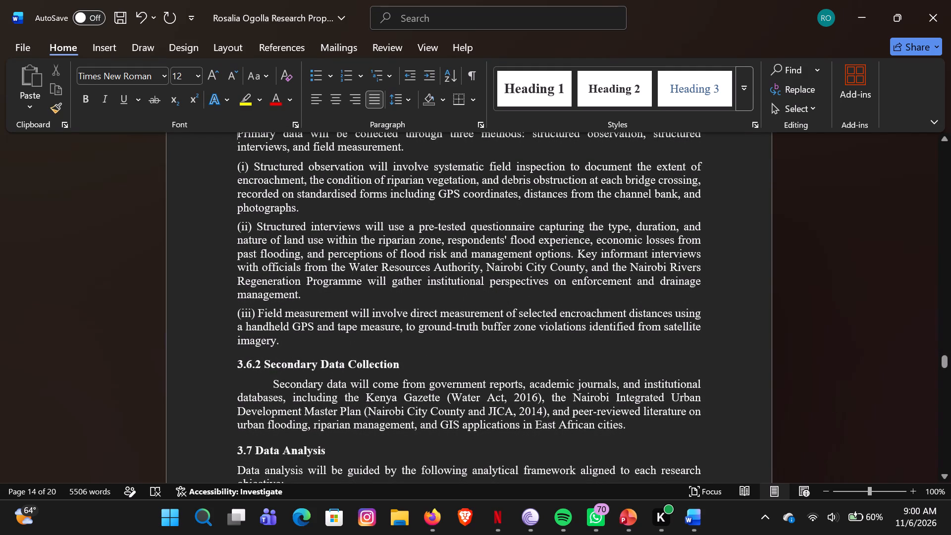
left_click(273, 388)
key("BackSpace")
Review the proposal from section 3.7 Data Analysis through the references, and examine the Appendix I work schedule and its dates.
scroll(273, 388, "down", 1)
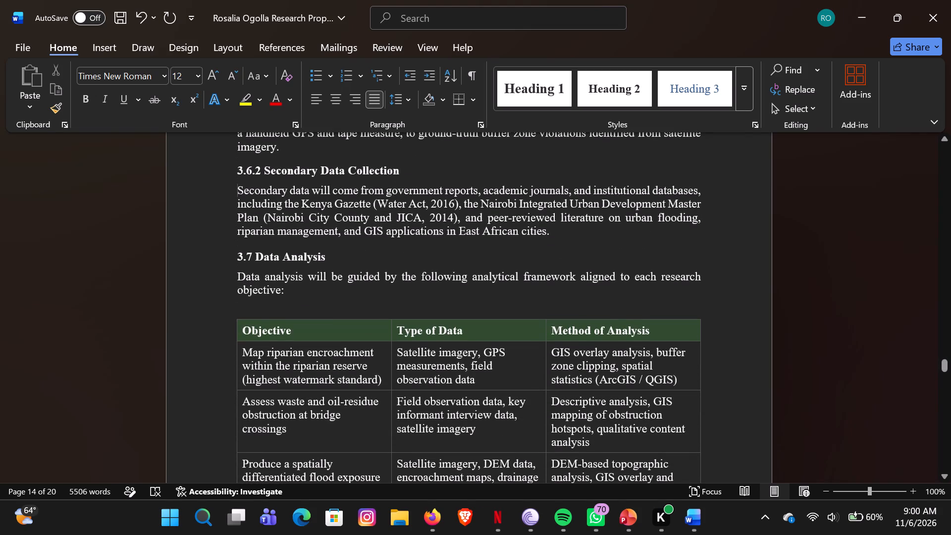
scroll(323, 314, "up", 4)
scroll(323, 314, "down", 2)
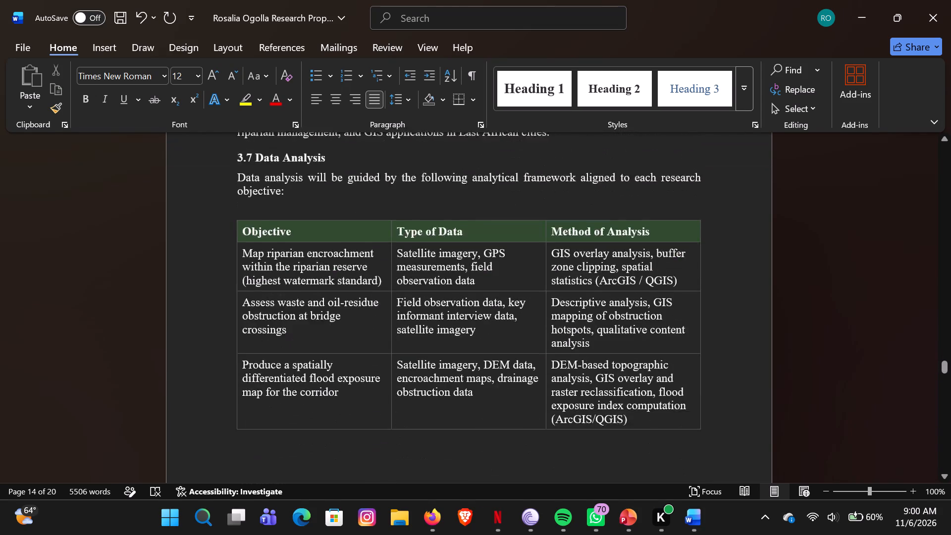
scroll(323, 314, "down", 4)
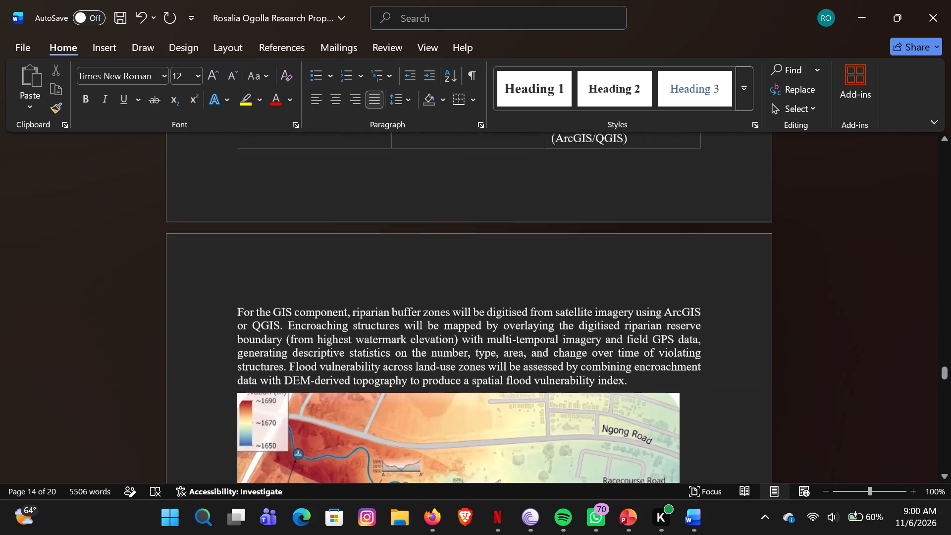
scroll(323, 314, "down", 4)
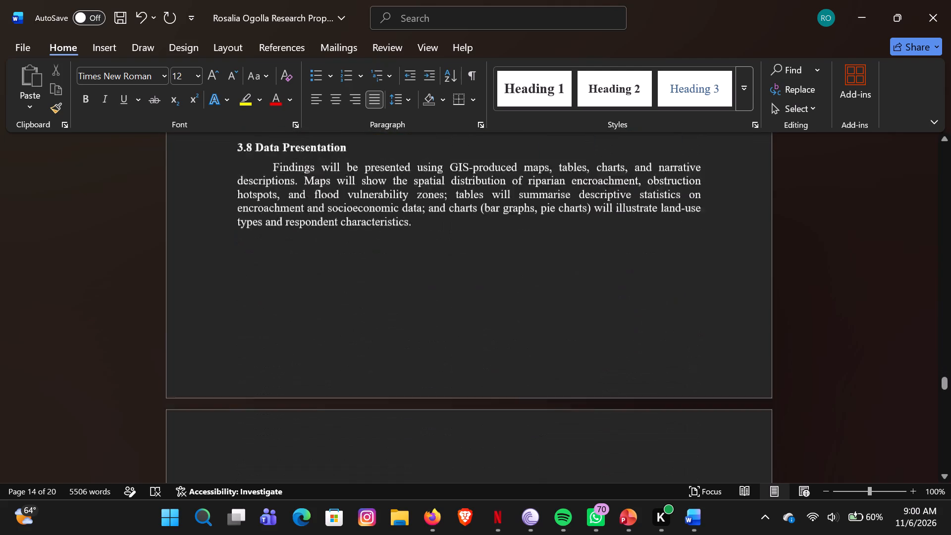
scroll(323, 314, "down", 3)
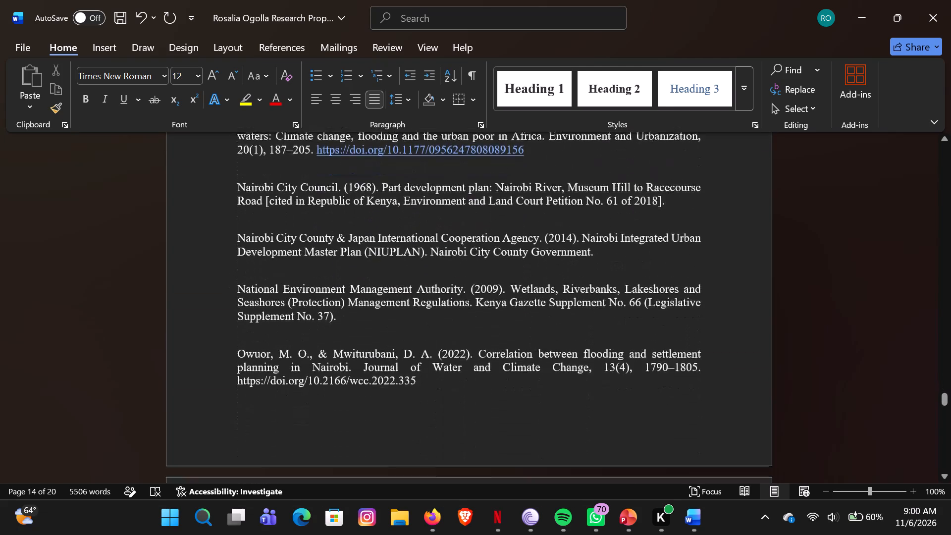
scroll(323, 314, "down", 5)
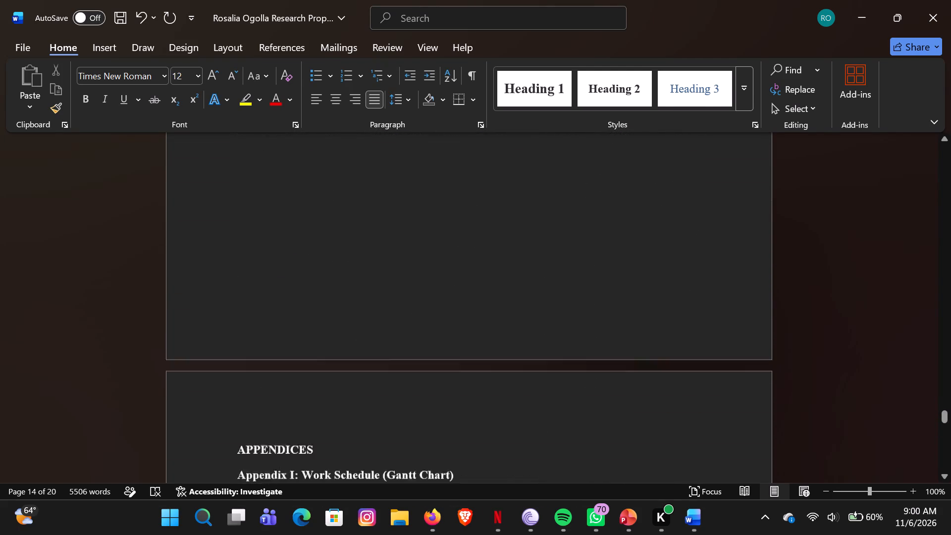
scroll(323, 314, "down", 1)
scroll(323, 314, "up", 5)
scroll(323, 314, "down", 1)
scroll(323, 314, "up", 1)
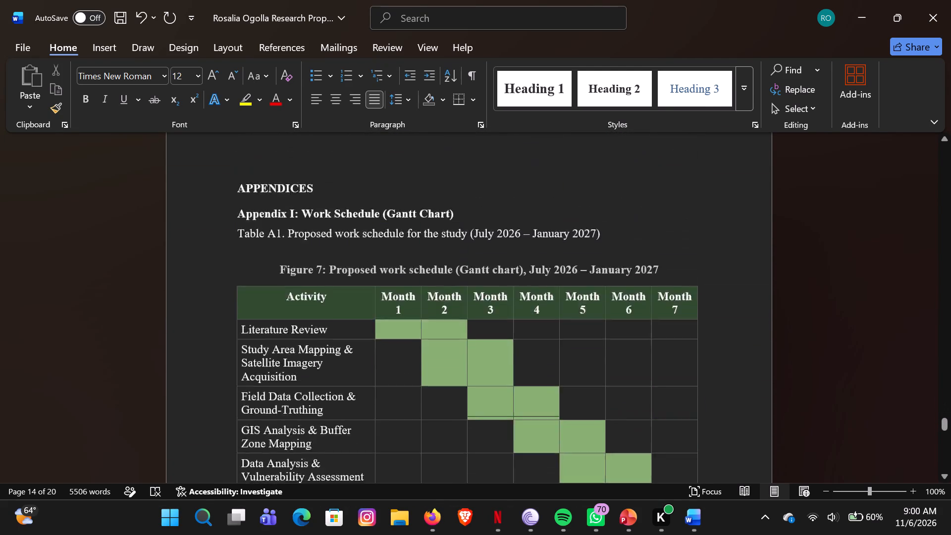
scroll(323, 314, "down", 1)
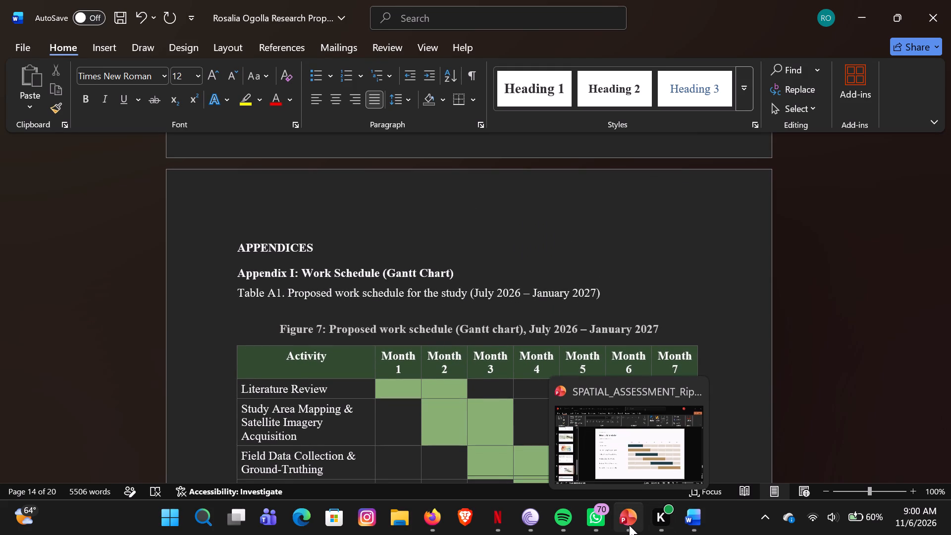
Switch to the PowerPoint presentation and change the start month in the "Work Schedule" slide's subtitle to July.
left_click(629, 525)
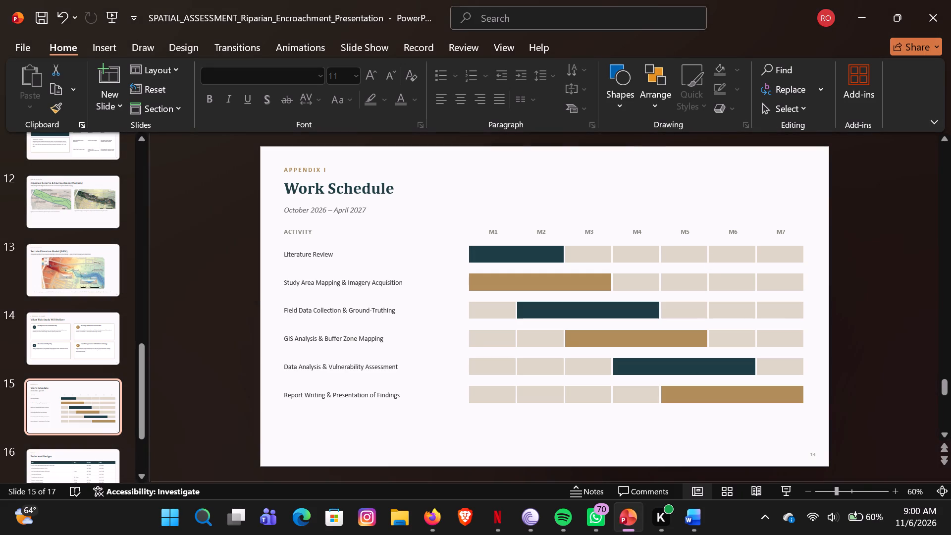
left_click(320, 210)
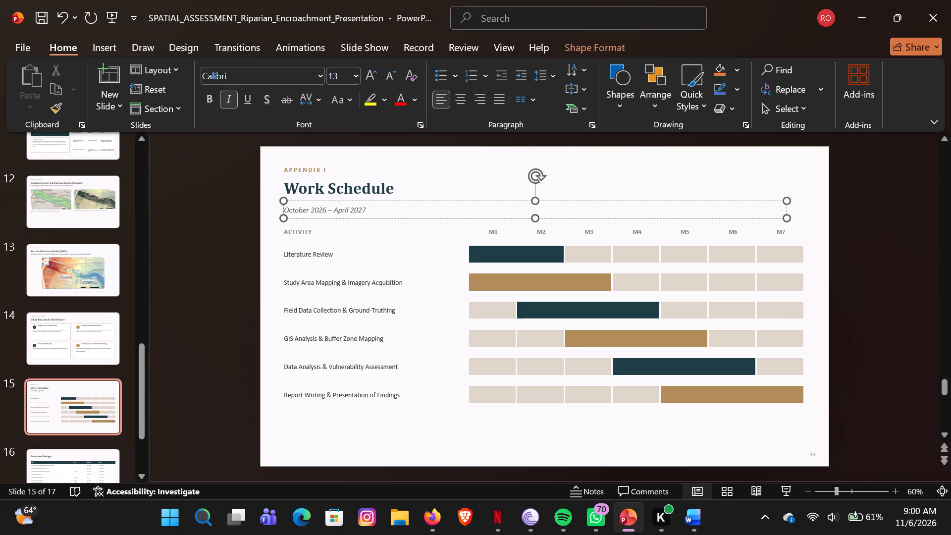
left_click(308, 210)
key("BackSpace")
key("BackSpace")
key("BackSpace")
key("BackSpace")
key("BackSpace")
key("BackSpace")
key("BackSpace")
key("j")
type("uly")
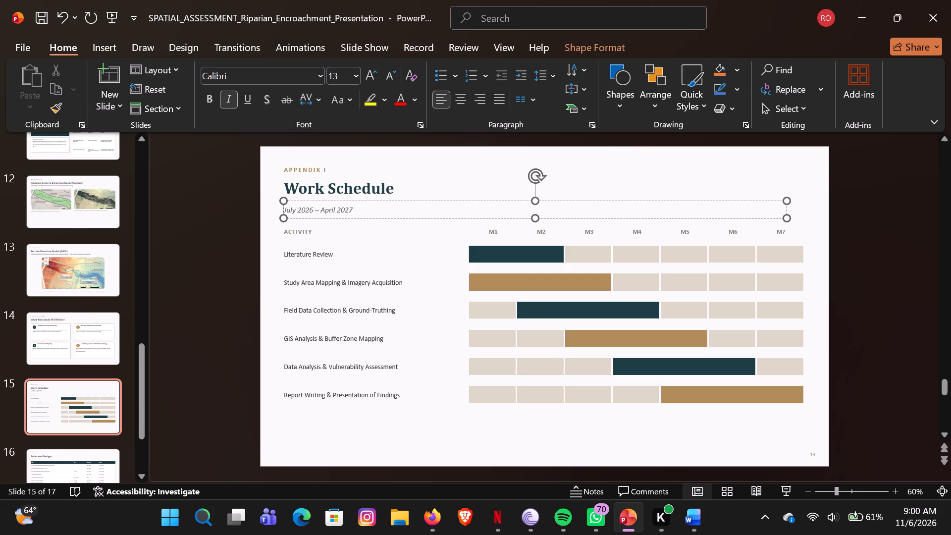
Check the schedule's end date in the Word proposal, and change the end month in the "Work Schedule" slide's subtitle to January.
left_click(690, 513)
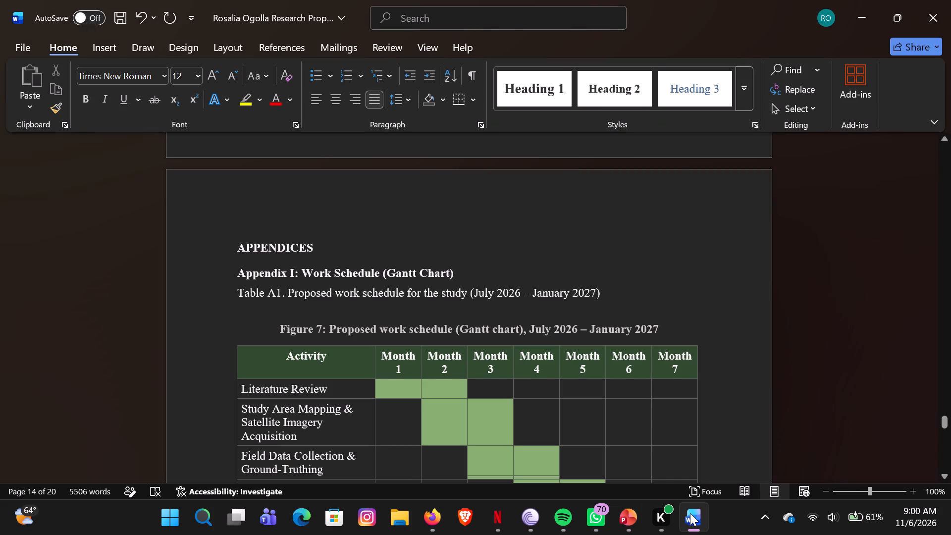
left_click(619, 525)
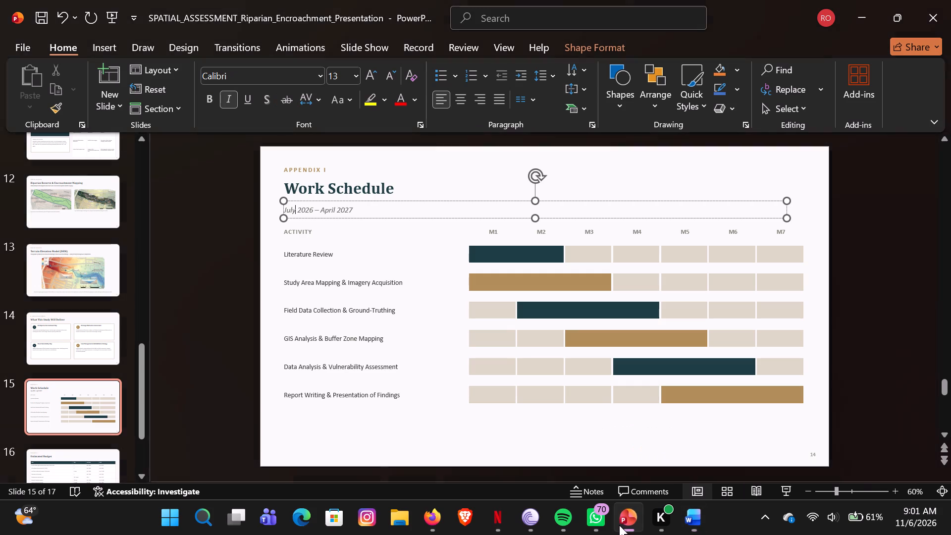
left_click(334, 207)
key("BackSpace")
key("BackSpace")
key("BackSpace")
key("BackSpace")
key("BackSpace")
Switch to the Word proposal and examine the items, quantities and costs in the Appendix II budget table.
left_click(682, 516)
scroll(725, 397, "down", 3)
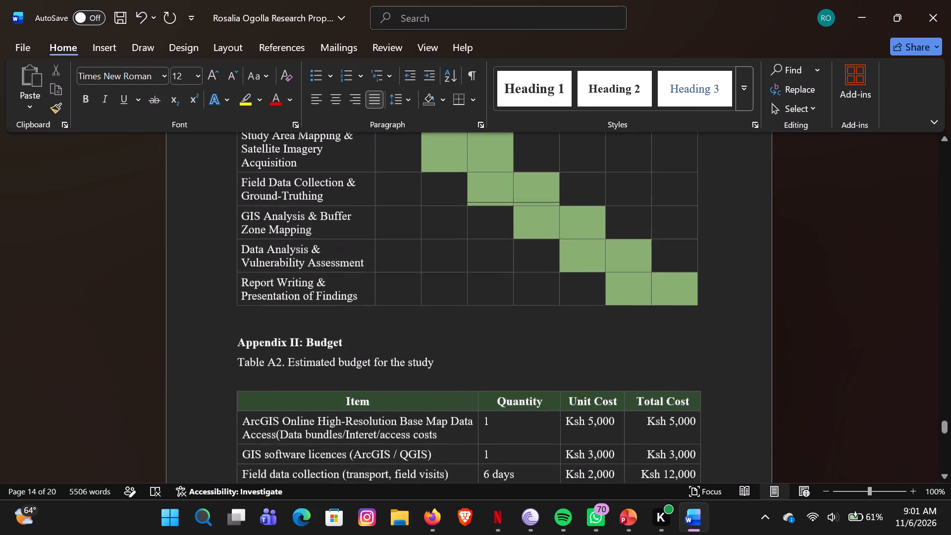
scroll(725, 397, "down", 3)
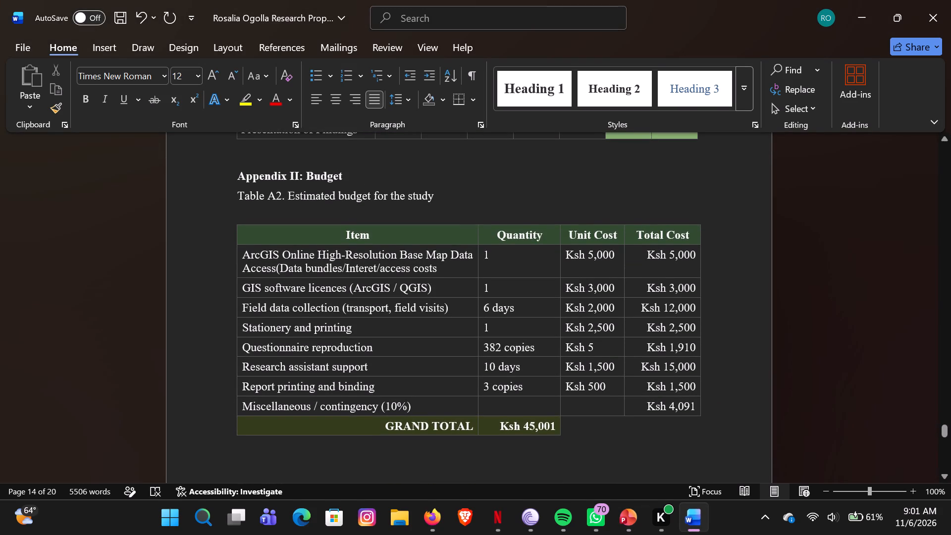
scroll(725, 397, "down", 1)
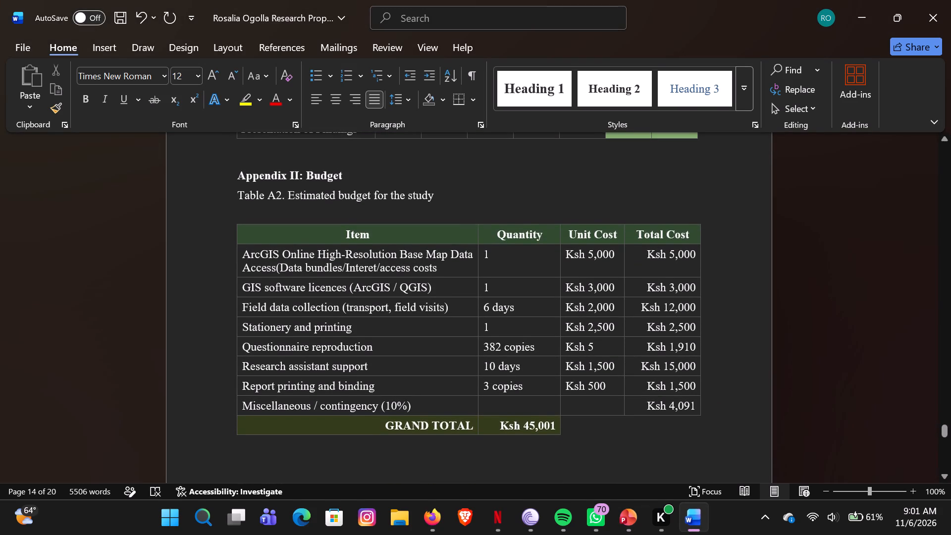
Review the Appendix III sample questionnaire through to the end of the proposal.
scroll(725, 397, "down", 3)
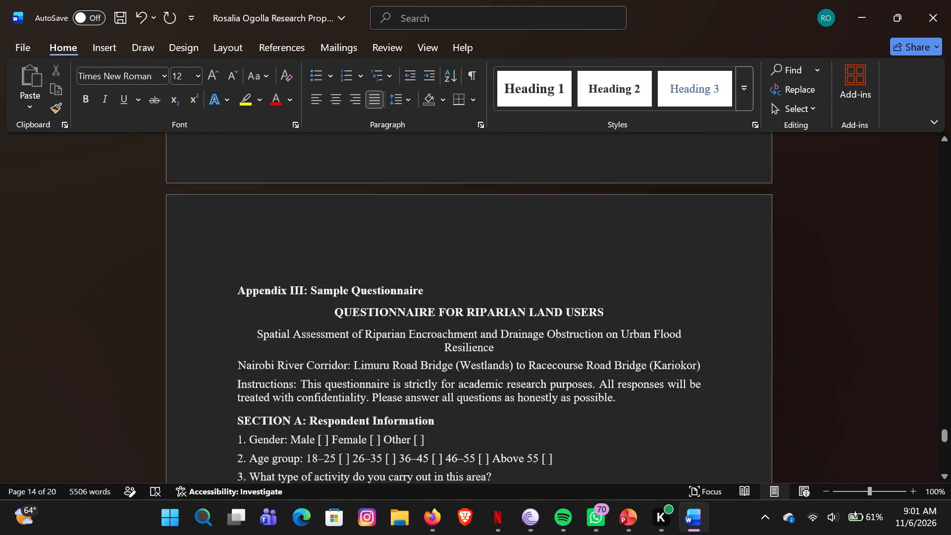
scroll(725, 397, "up", 1)
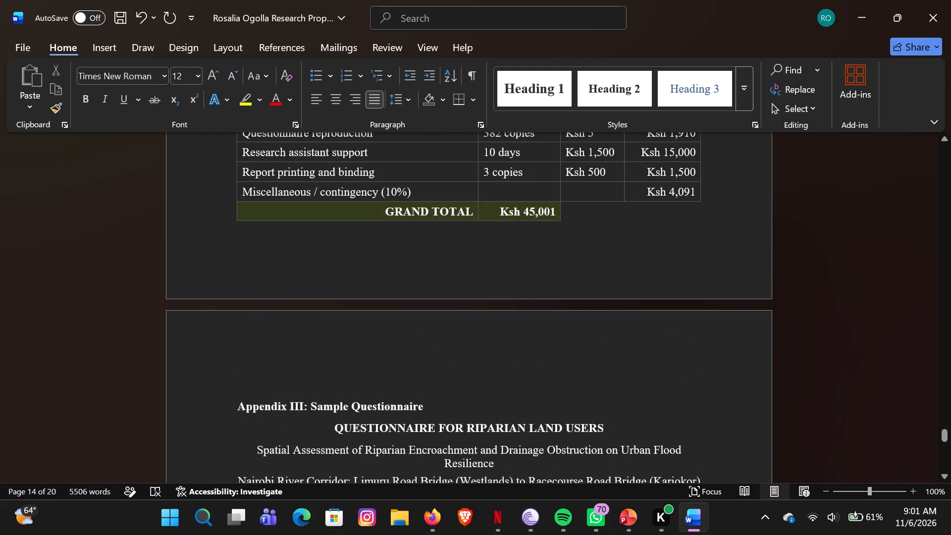
scroll(508, 381, "down", 2)
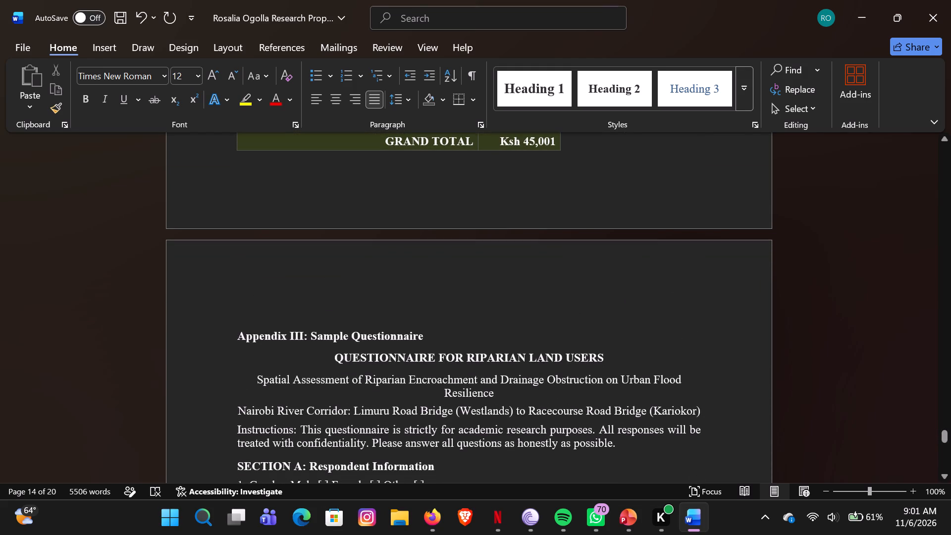
scroll(357, 395, "down", 2)
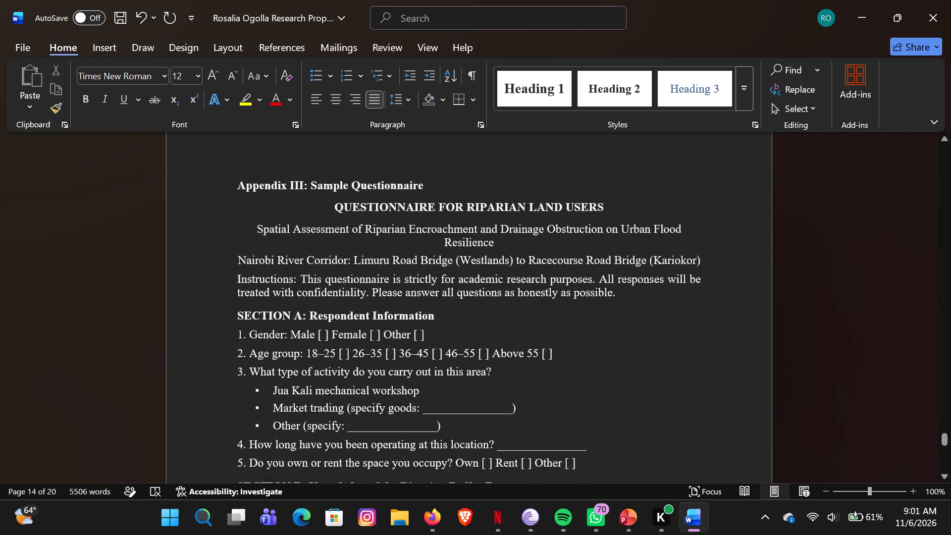
scroll(357, 395, "down", 4)
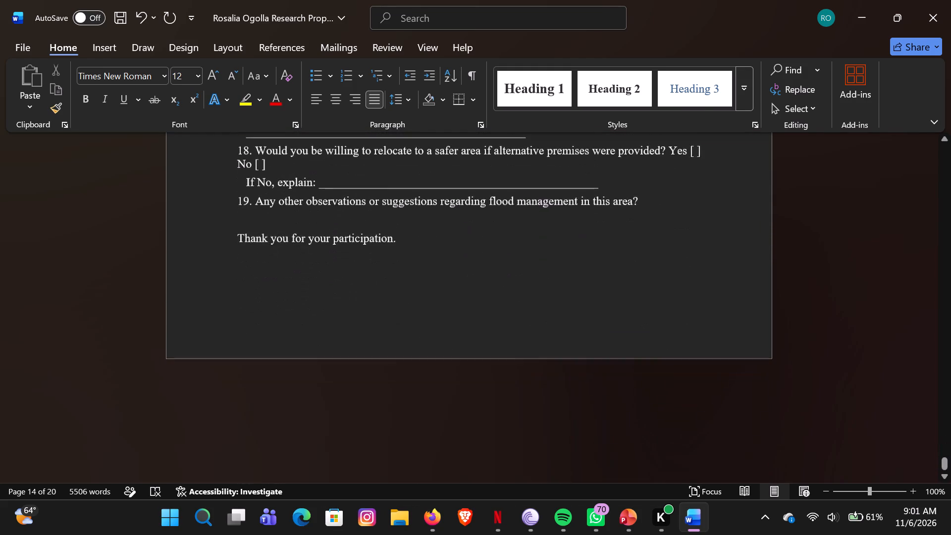
scroll(357, 395, "down", 1)
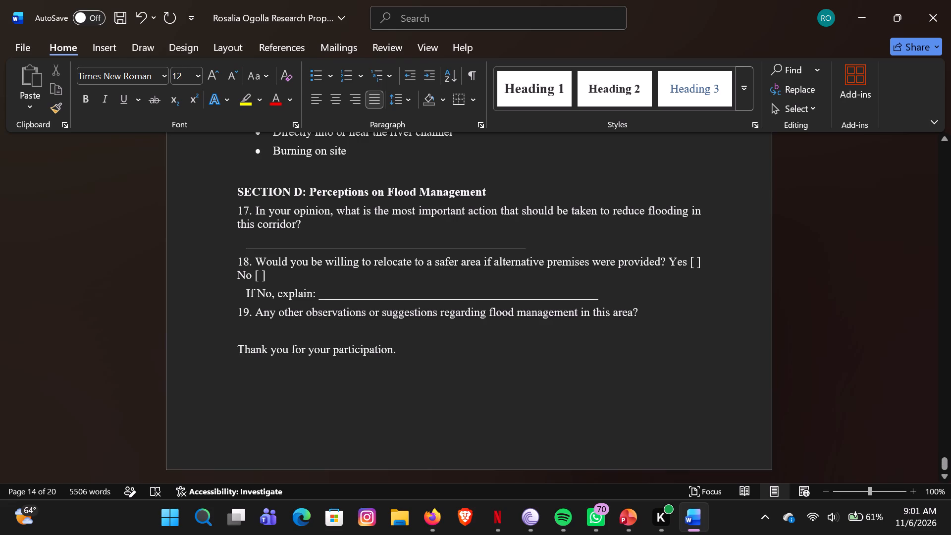
scroll(381, 440, "down", 1)
scroll(472, 415, "down", 2)
Switch to the PowerPoint presentation and check the "Estimated Budget" slide against the proposal's budget table.
left_click(615, 531)
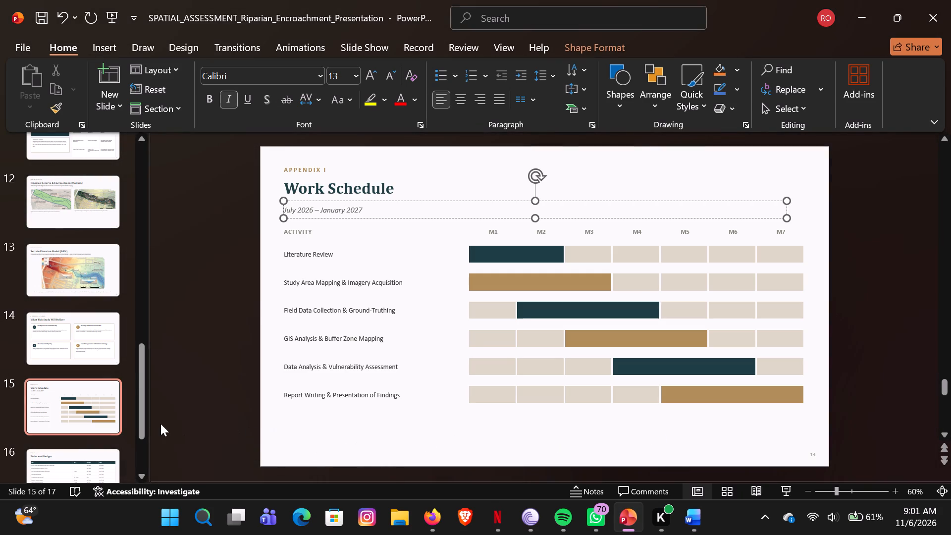
right_click(60, 462)
scroll(60, 462, "down", 1)
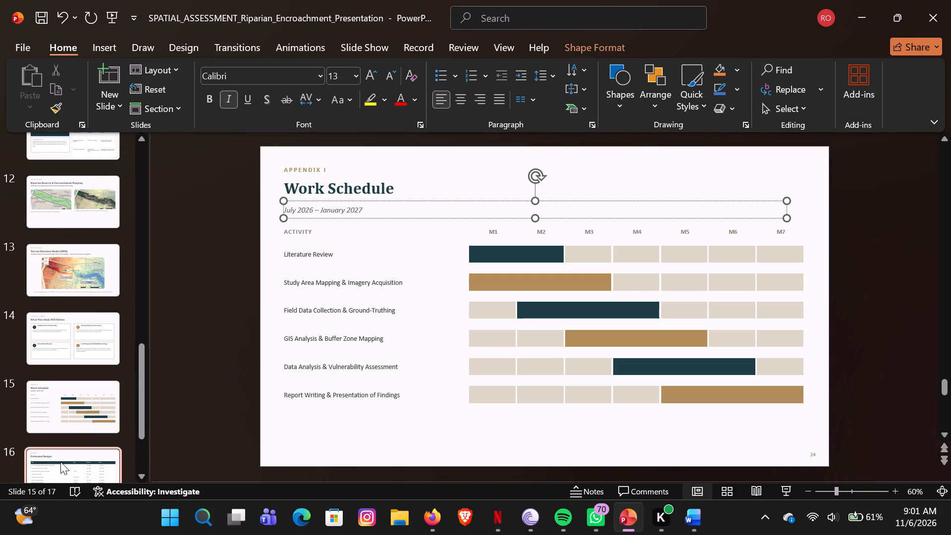
scroll(60, 462, "down", 2)
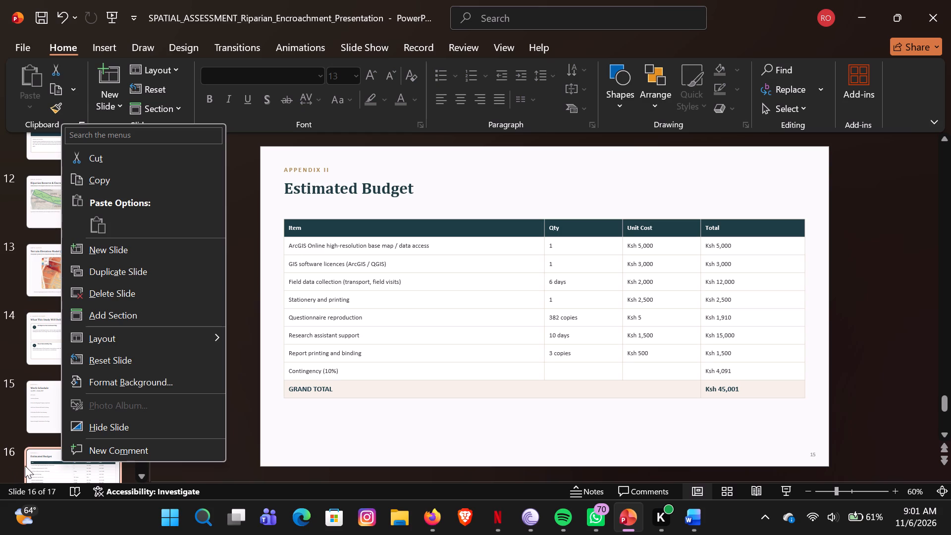
left_click(40, 465)
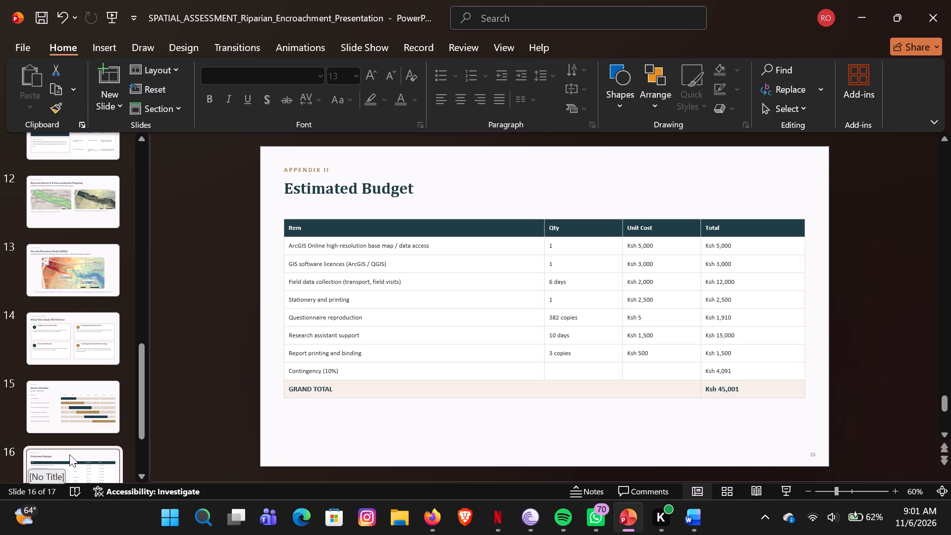
scroll(69, 454, "down", 1)
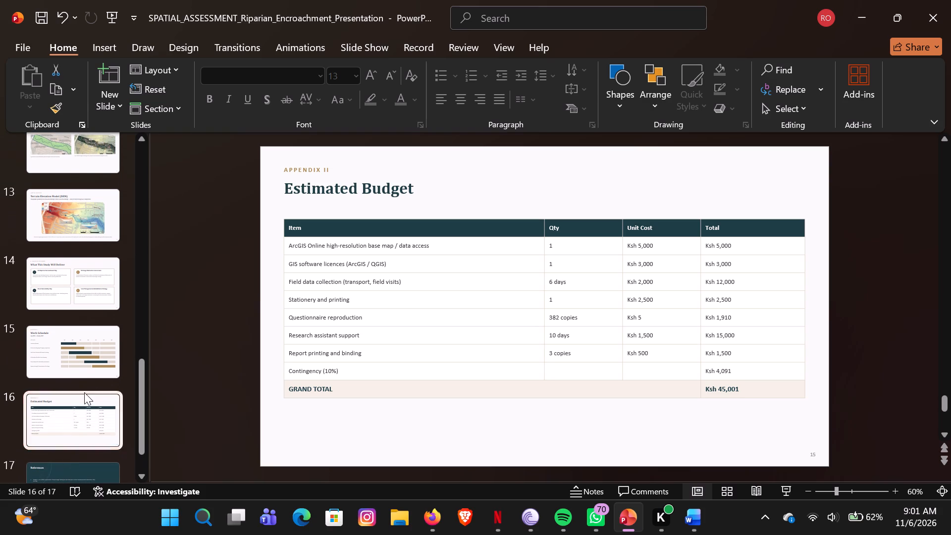
left_click(74, 363)
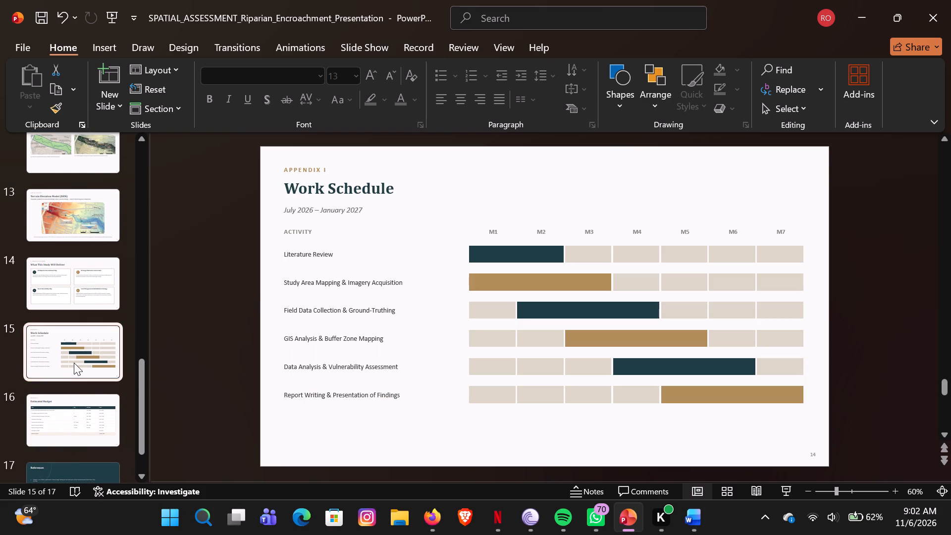
left_click(57, 420)
scroll(57, 420, "down", 1)
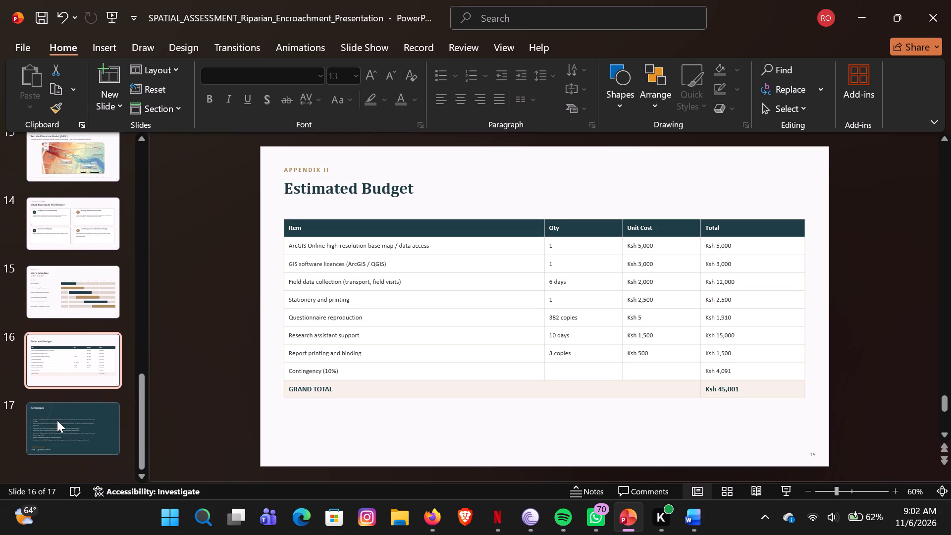
Replace the "Asante — Questions welcome" closing line on the "References" slide with "Thank you".
left_click(60, 413)
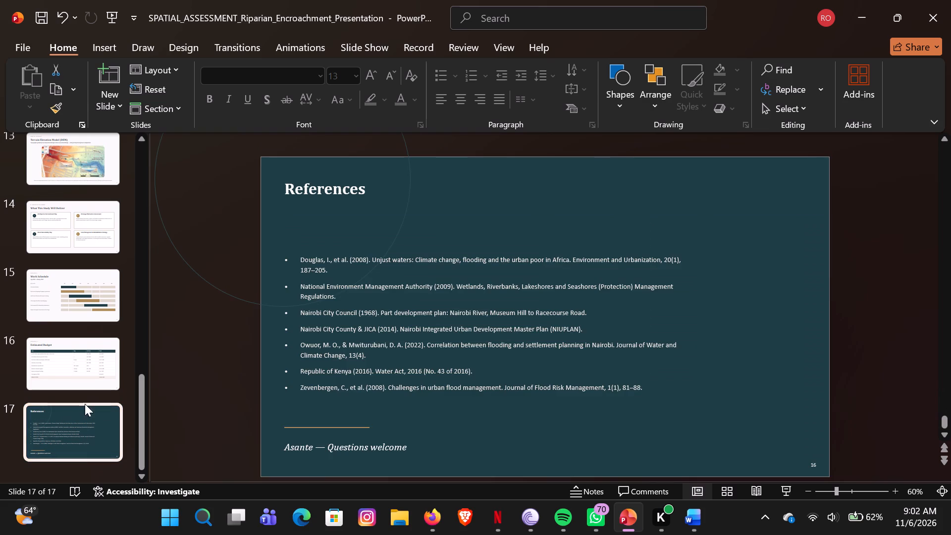
left_click(406, 450)
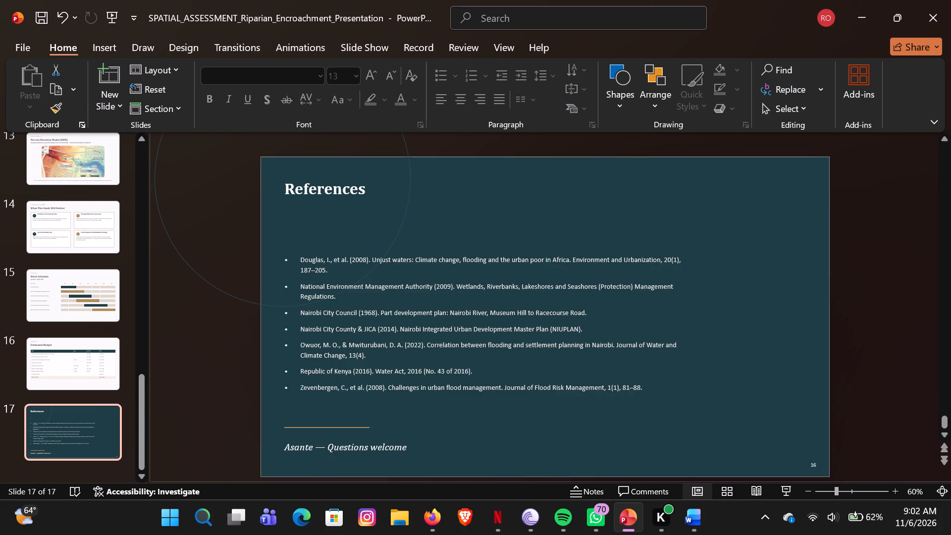
key("BackSpace")
key("BackSpace")
key("BackSpace")
key("BackSpace")
key("BackSpace")
key("BackSpace")
key("BackSpace")
key("BackSpace")
key("BackSpace")
key("BackSpace")
key("BackSpace")
key("BackSpace")
key("BackSpace")
key("BackSpace")
key("BackSpace")
key("BackSpace")
key("BackSpace")
key("BackSpace")
key("BackSpace")
key("BackSpace")
key("BackSpace")
key("BackSpace")
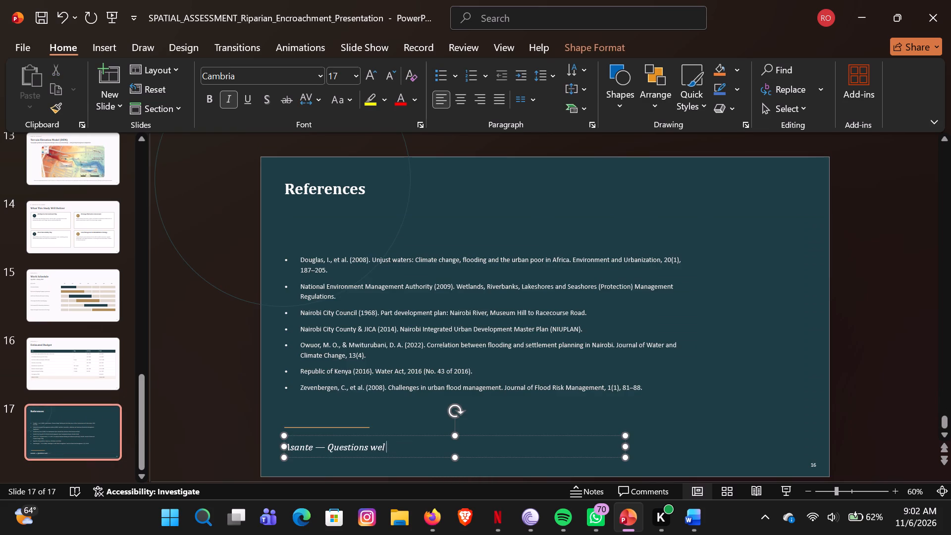
key("equal")
key("BackSpace")
key("BackSpace")
key("BackSpace")
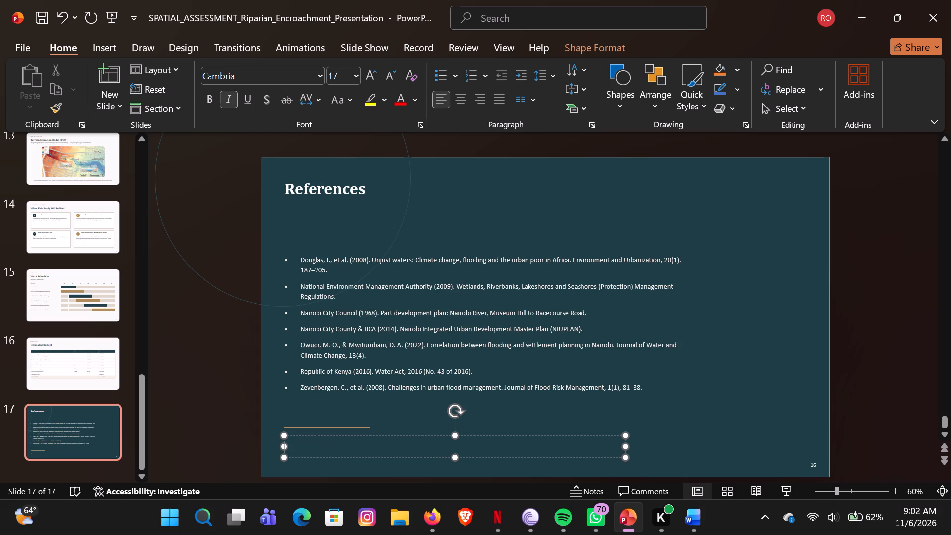
key("t")
key("space")
type("you")
left_click(632, 402)
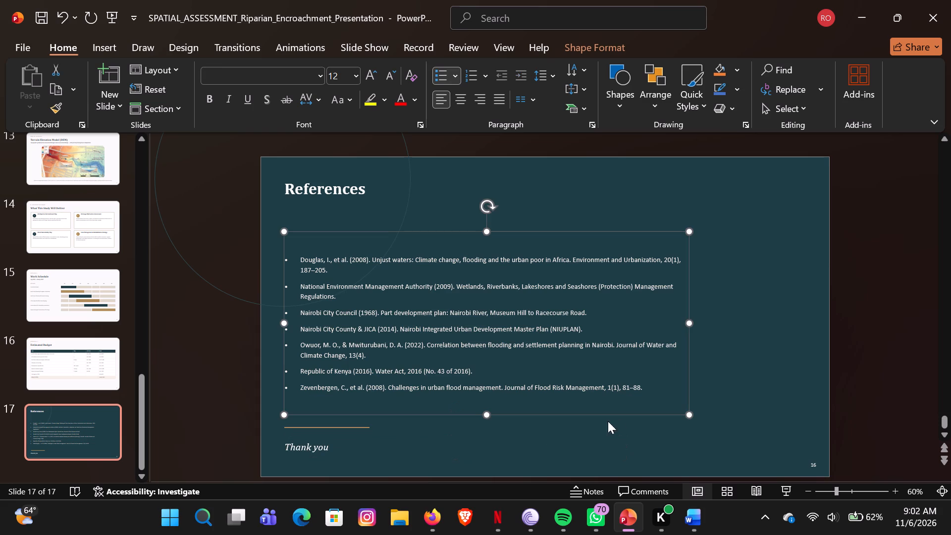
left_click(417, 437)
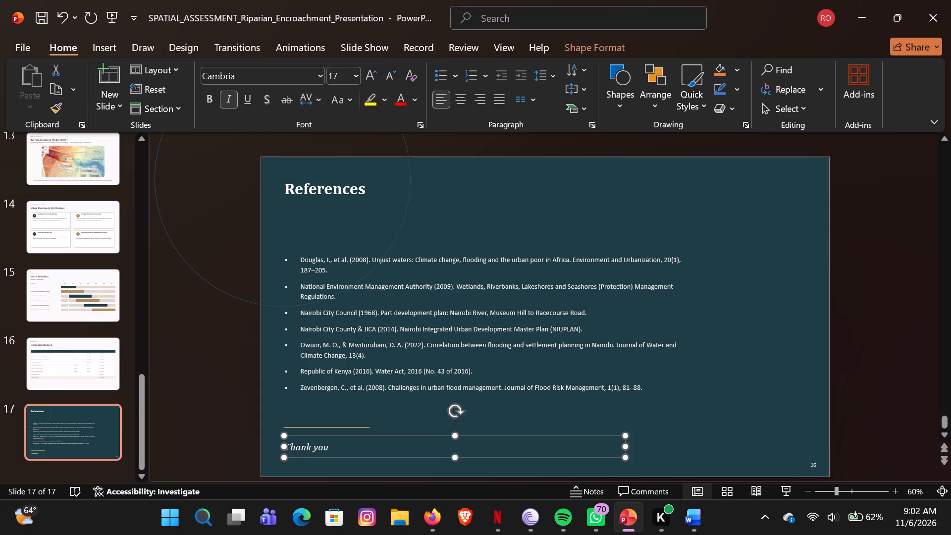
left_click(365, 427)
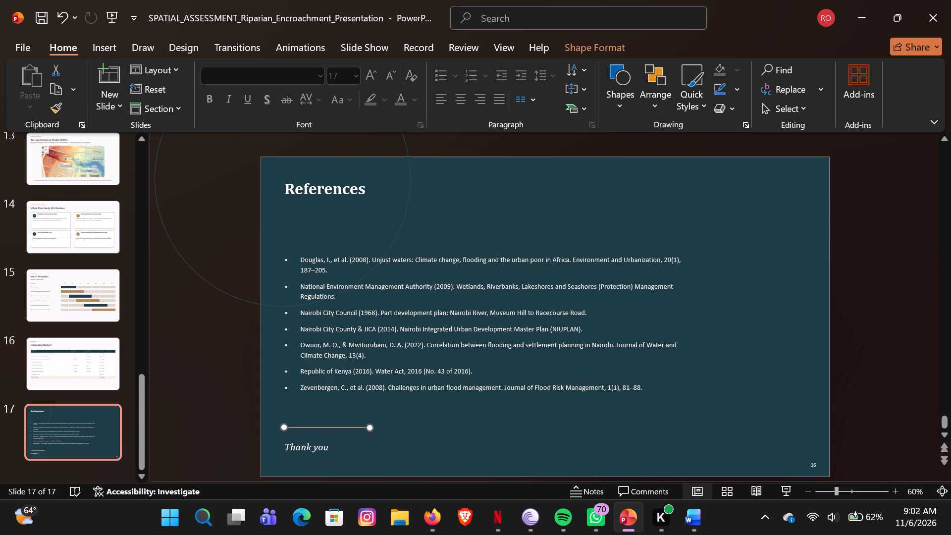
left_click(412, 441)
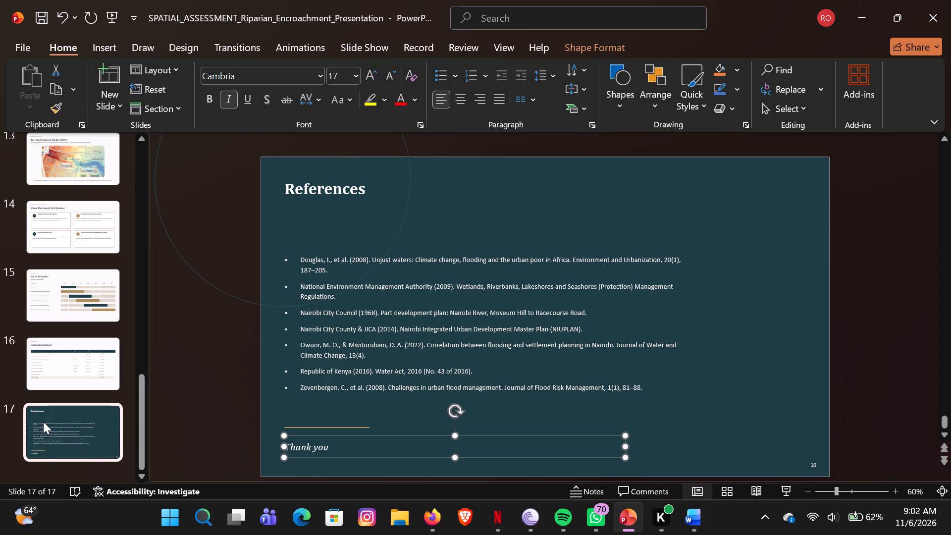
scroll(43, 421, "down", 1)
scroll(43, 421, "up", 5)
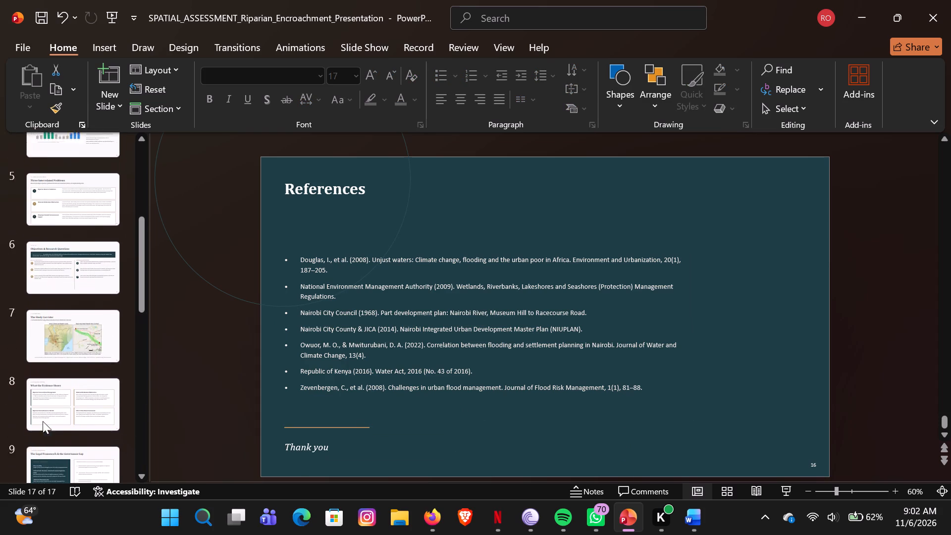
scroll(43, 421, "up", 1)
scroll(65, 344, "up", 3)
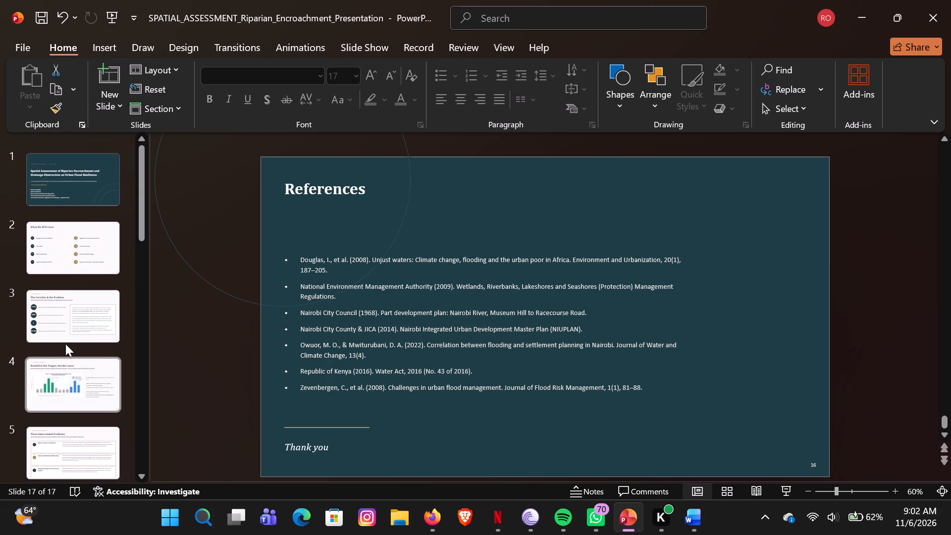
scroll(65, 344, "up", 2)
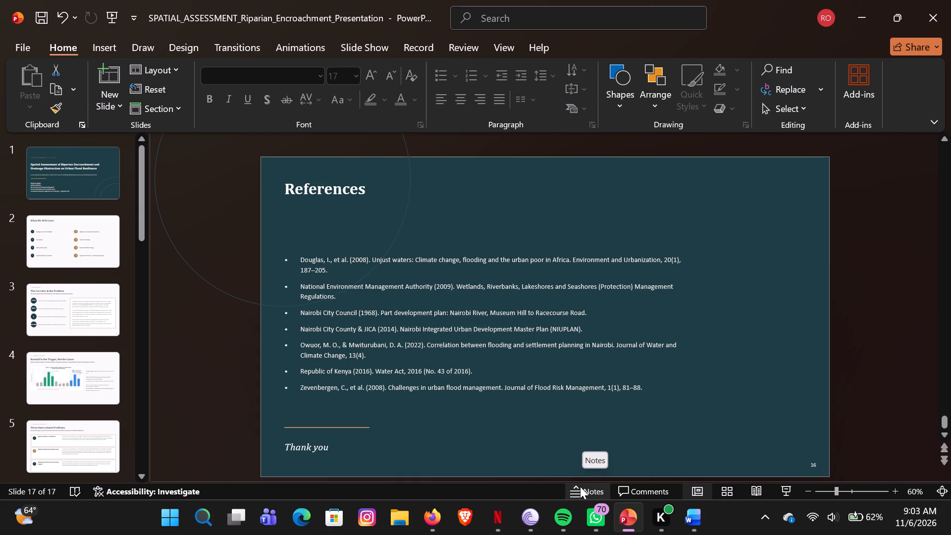
Display the speaker notes below the "References" slide.
left_click(580, 486)
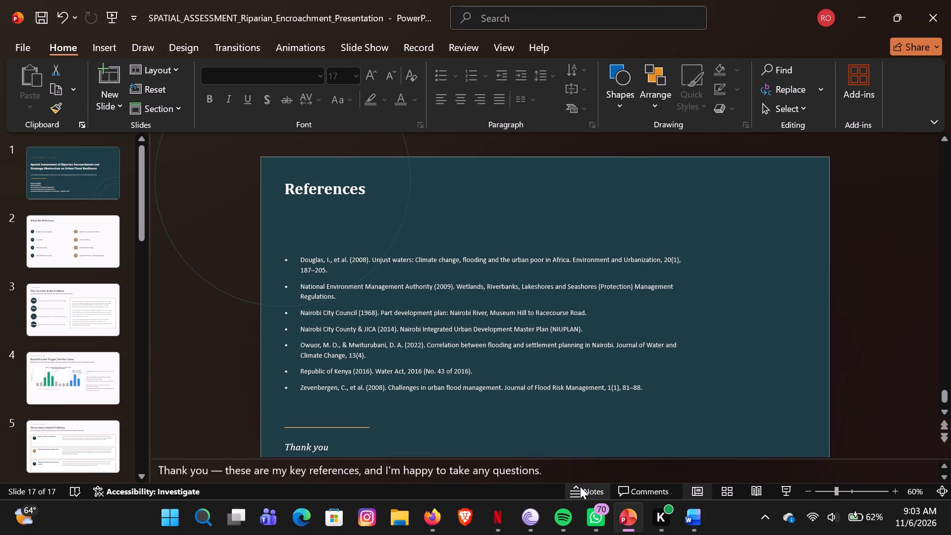
right_click(580, 486)
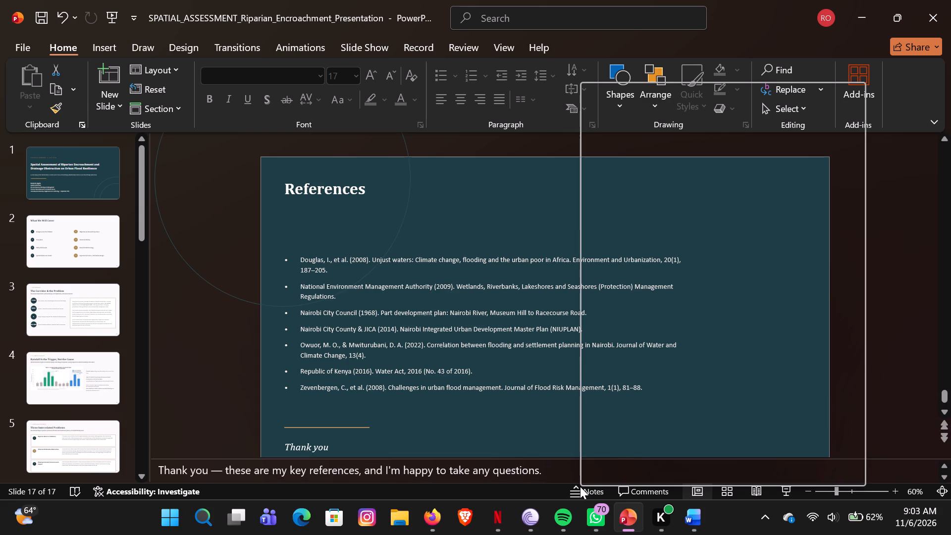
left_click(530, 489)
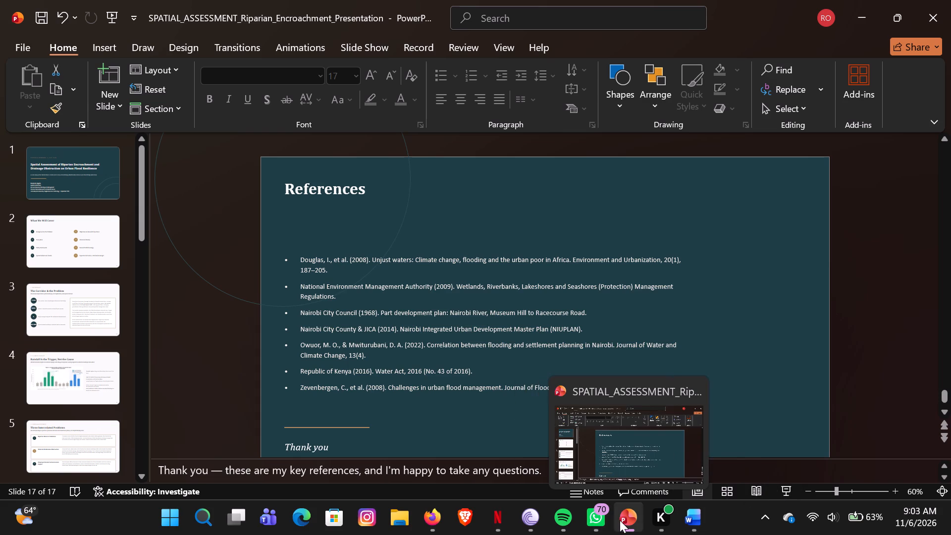
Start the slide show from the "References" slide and show it in Presenter View.
left_click(790, 492)
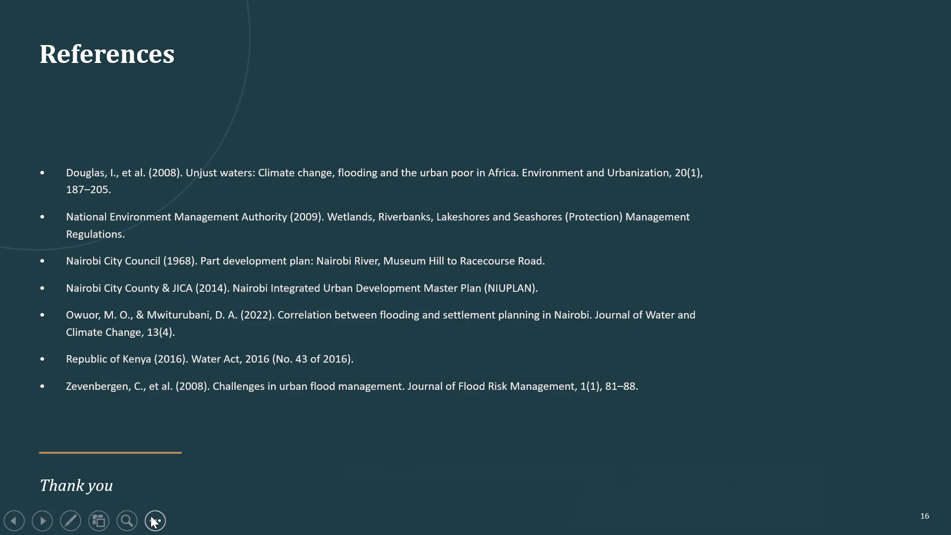
left_click(151, 515)
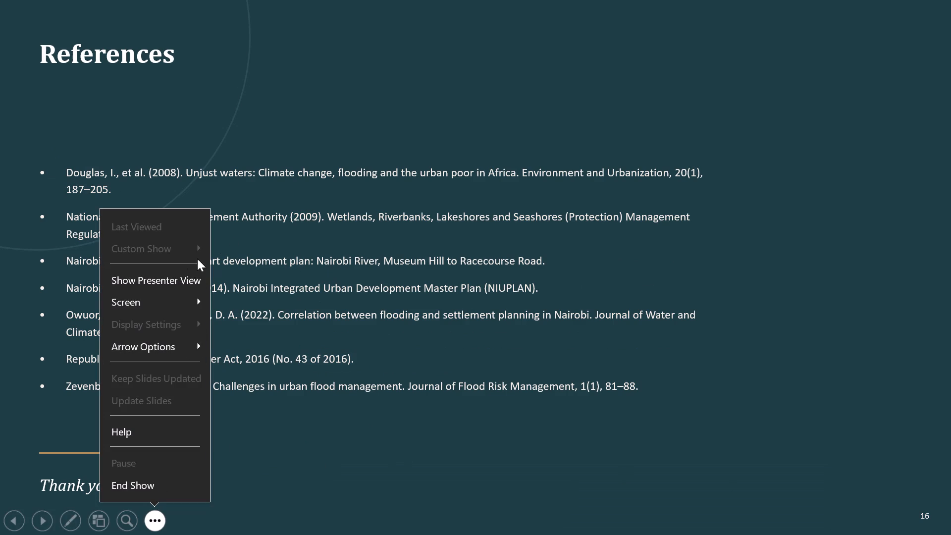
left_click(175, 279)
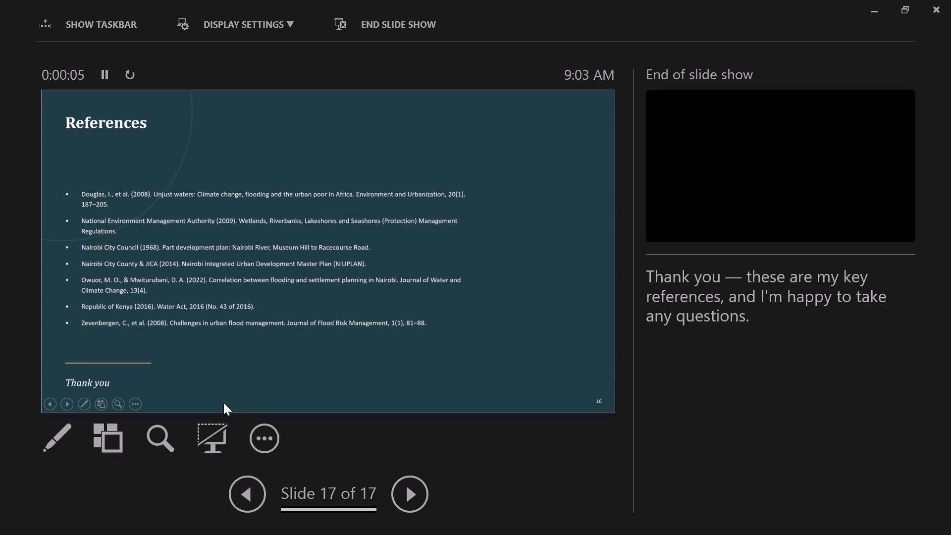
Go back through the slides from "References" to "Three Interrelated Problems", checking each slide against its speaker notes.
left_click(241, 485)
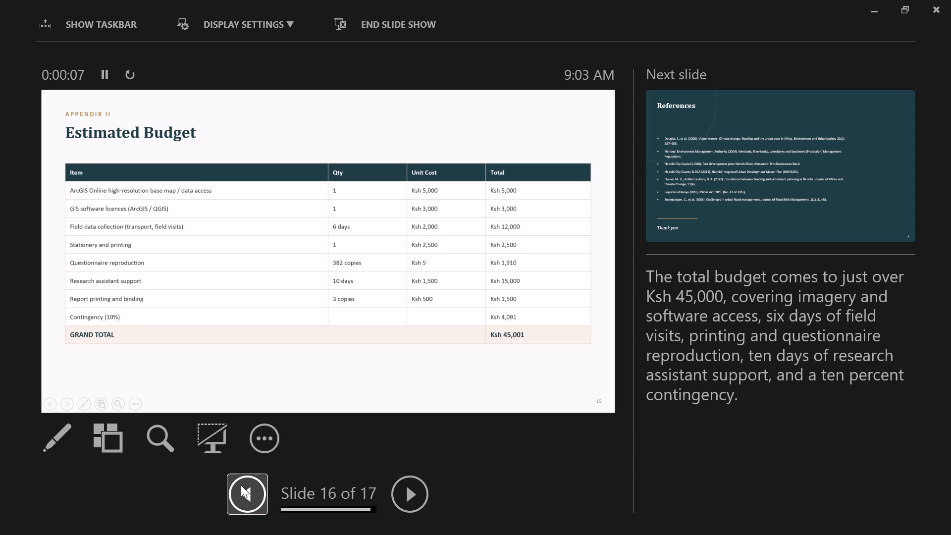
left_click(241, 485)
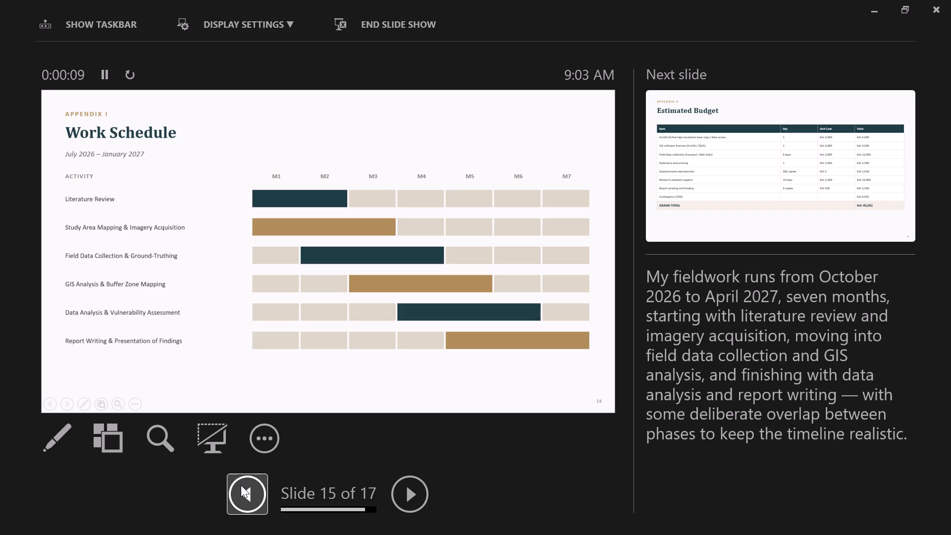
left_click(241, 485)
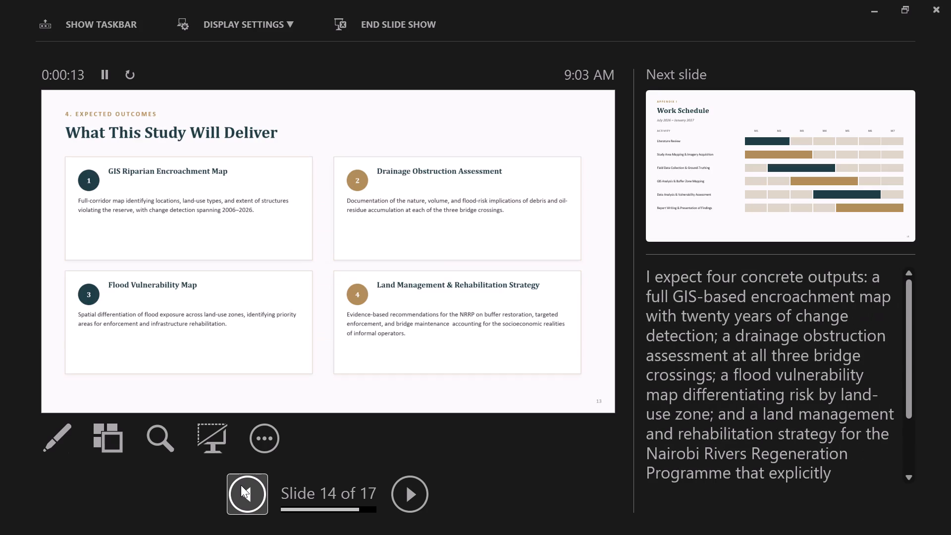
left_click(241, 485)
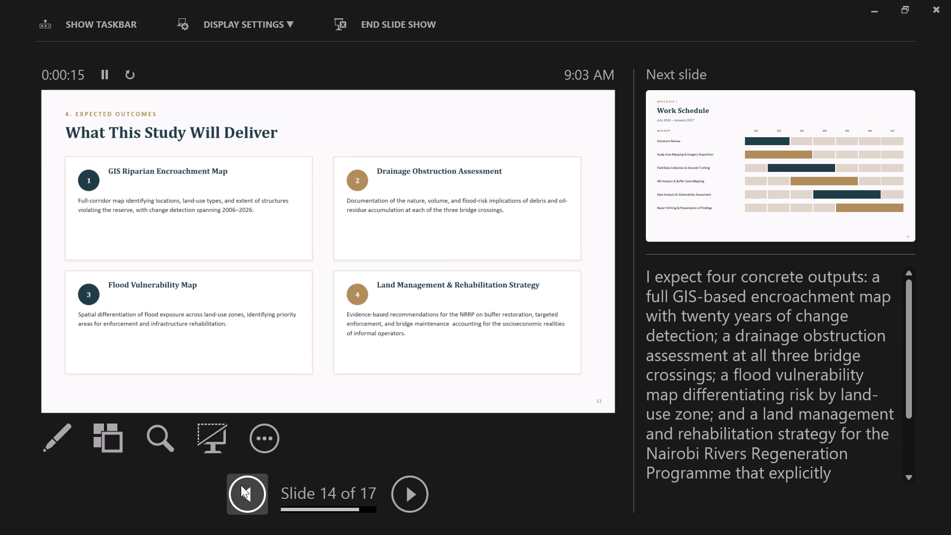
left_click(241, 485)
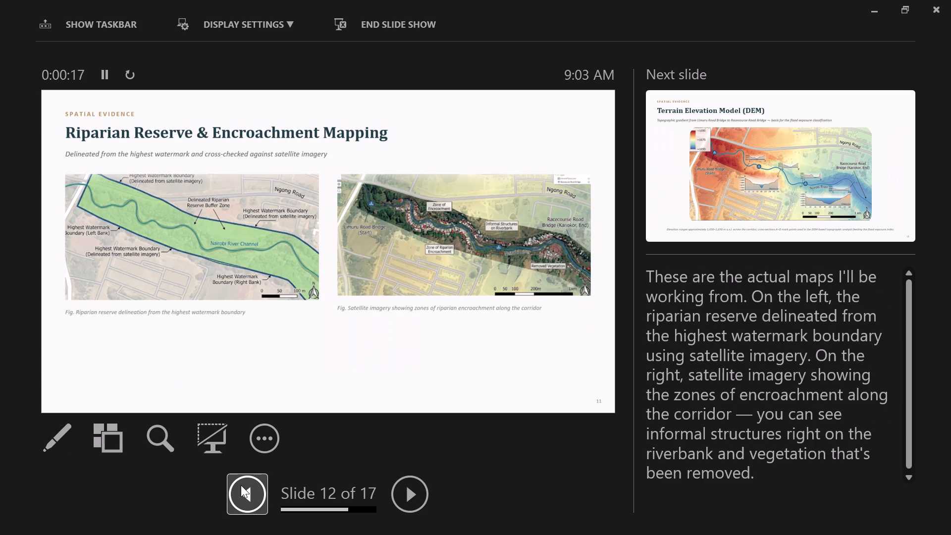
left_click(241, 485)
left_click(241, 485)
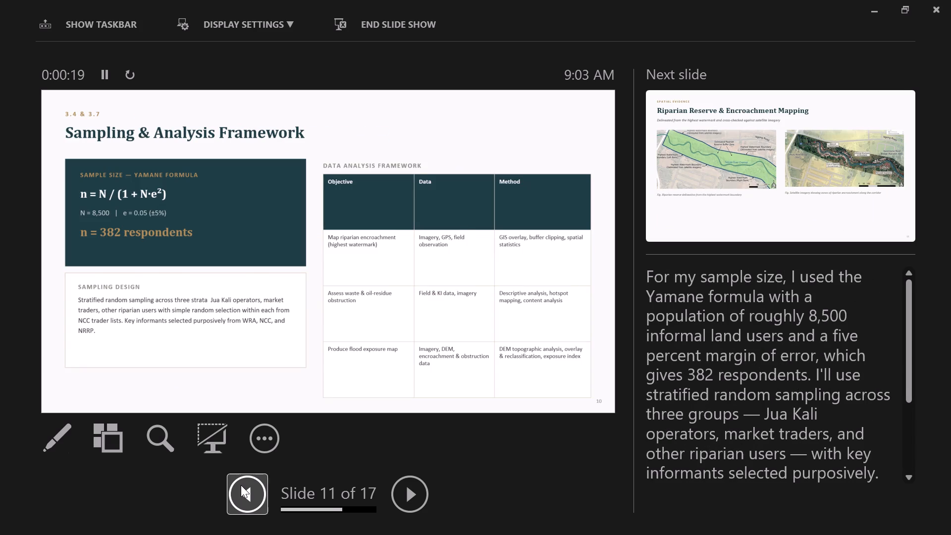
left_click(241, 485)
left_click(241, 485)
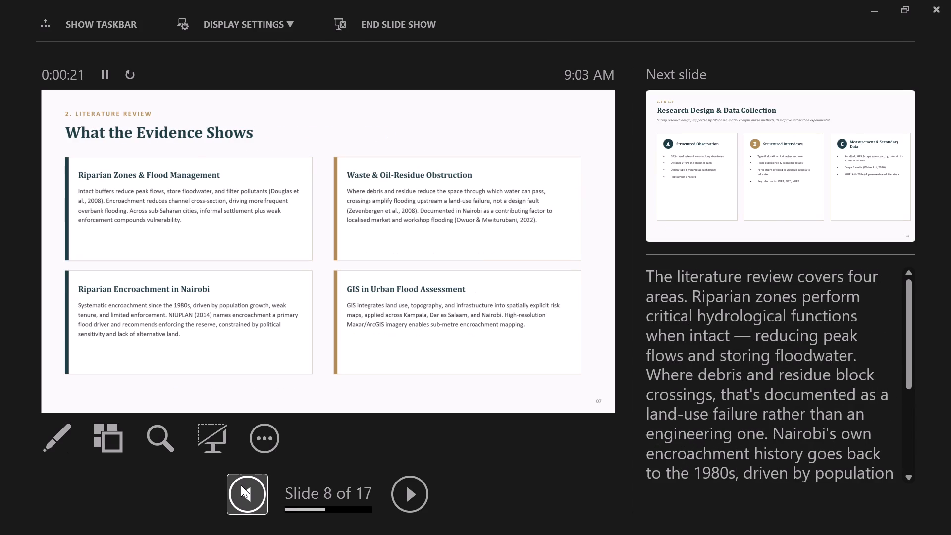
left_click(241, 485)
left_click(241, 485)
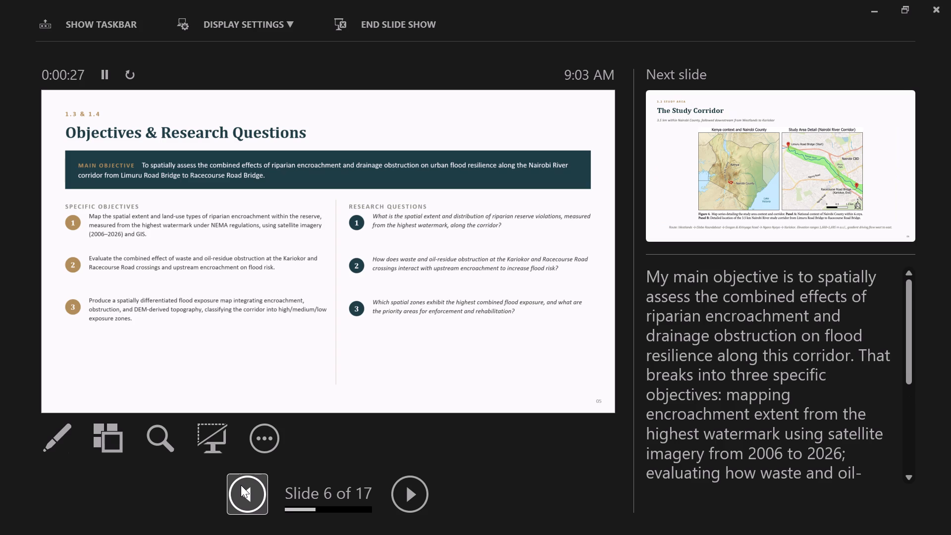
left_click(241, 485)
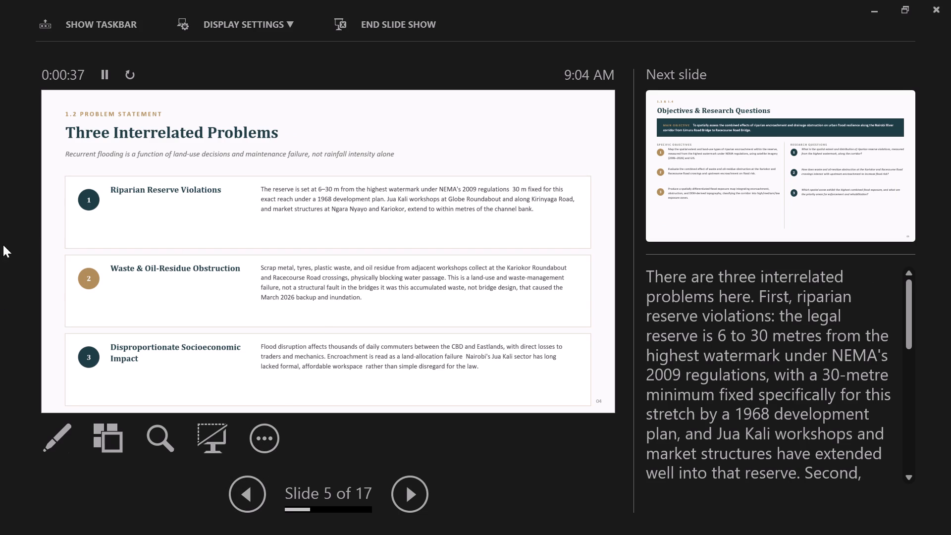
Pause the presentation timer on the "Three Interrelated Problems" slide.
left_click(106, 74)
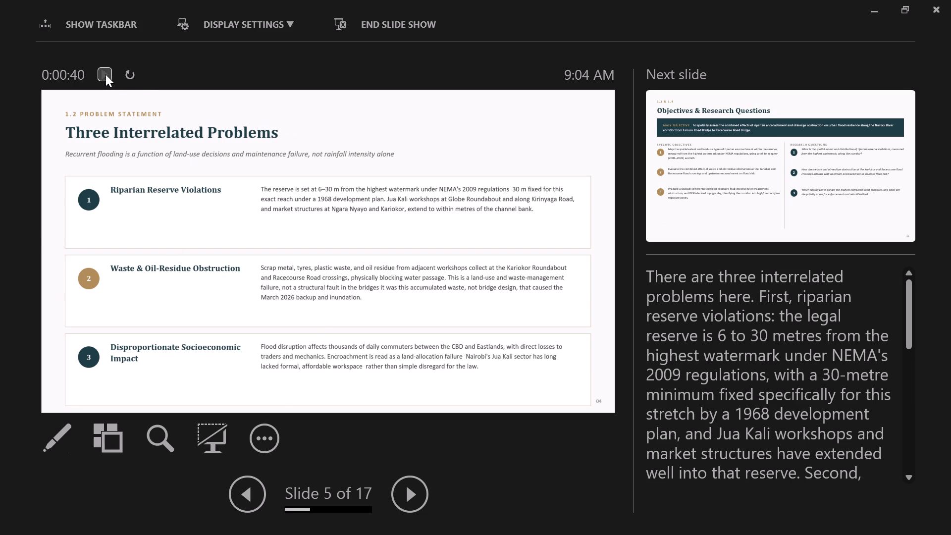
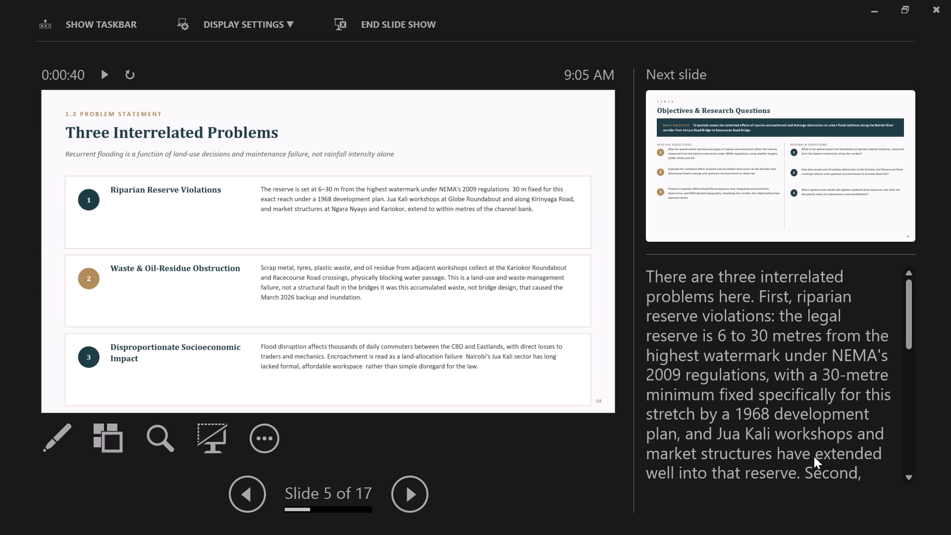
Read through the full speaker notes of the "Three Interrelated Problems" slide and compare them with the slide's three problem statements.
scroll(814, 456, "down", 1)
scroll(814, 456, "right", 1)
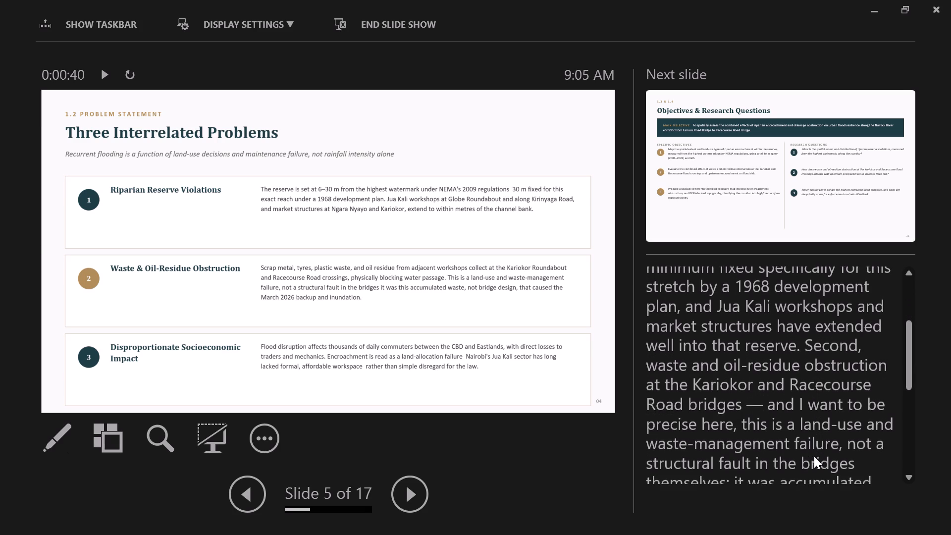
scroll(814, 456, "down", 2)
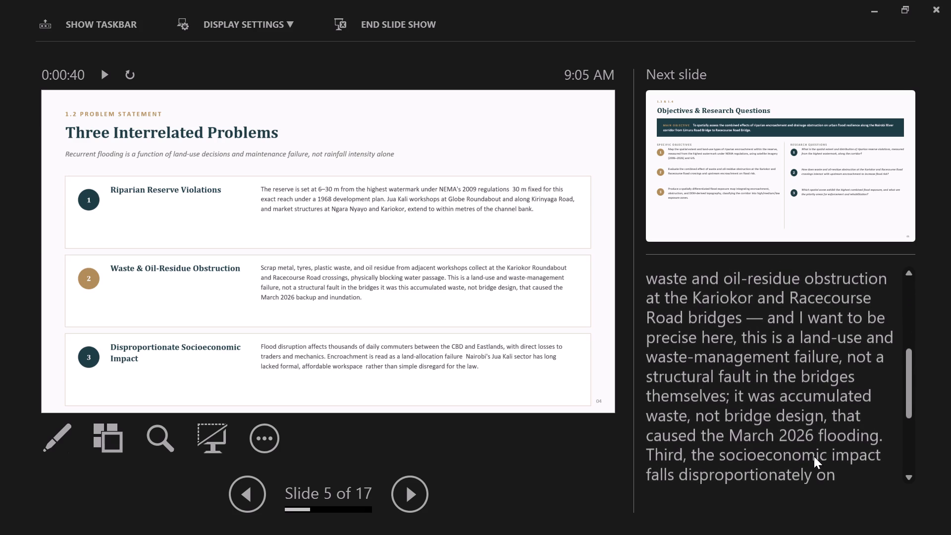
scroll(814, 456, "down", 1)
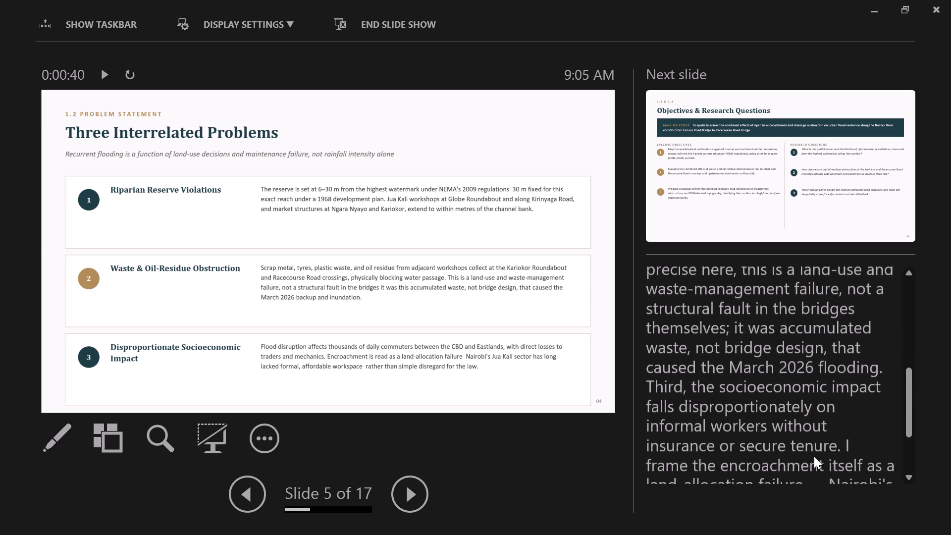
scroll(814, 456, "up", 1)
scroll(814, 456, "down", 1)
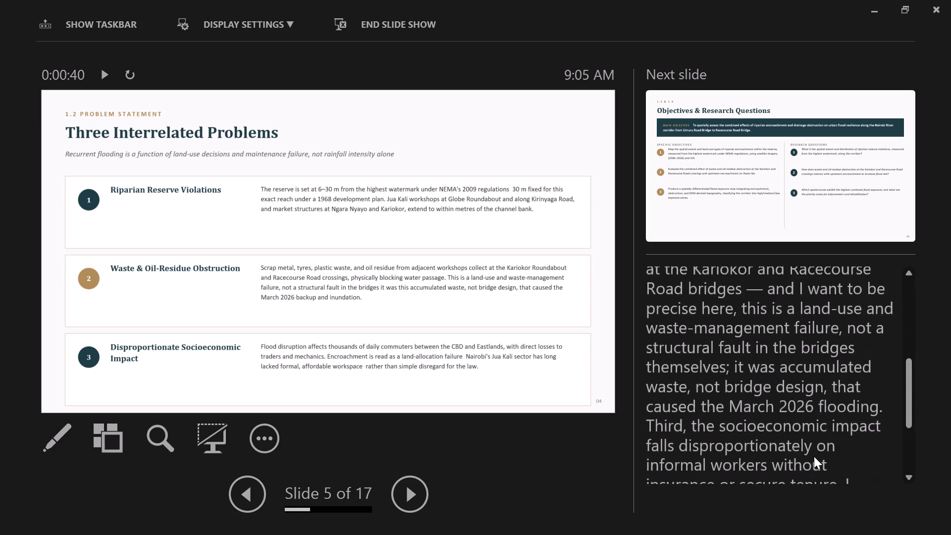
scroll(814, 456, "down", 2)
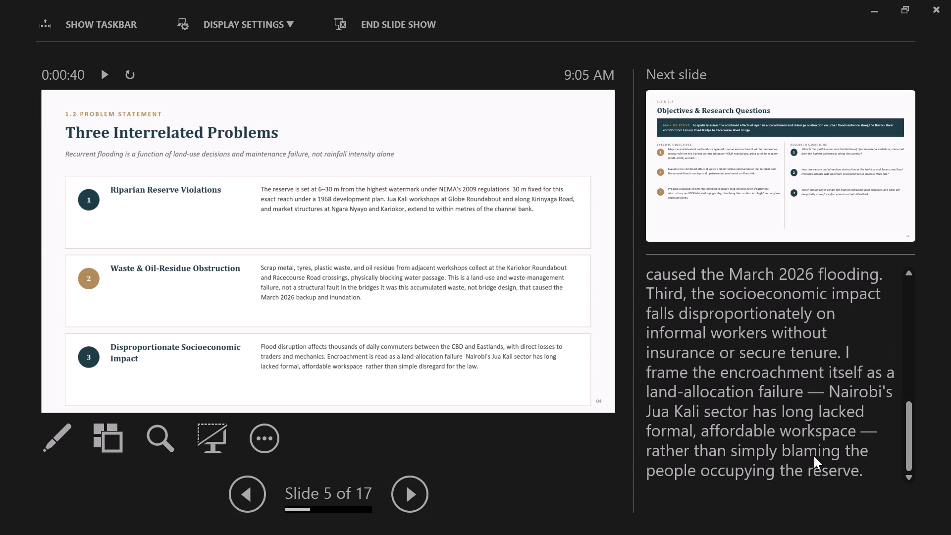
scroll(814, 456, "up", 1)
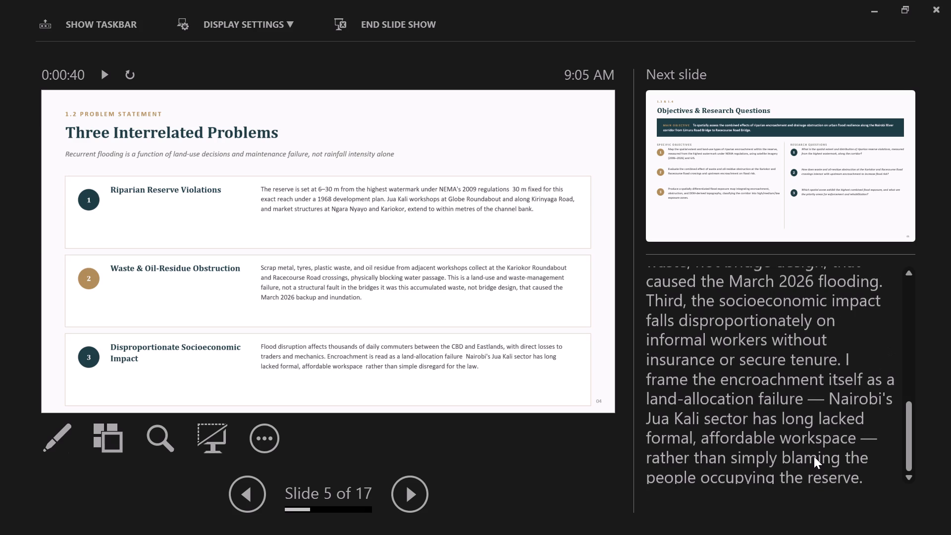
scroll(814, 456, "up", 1)
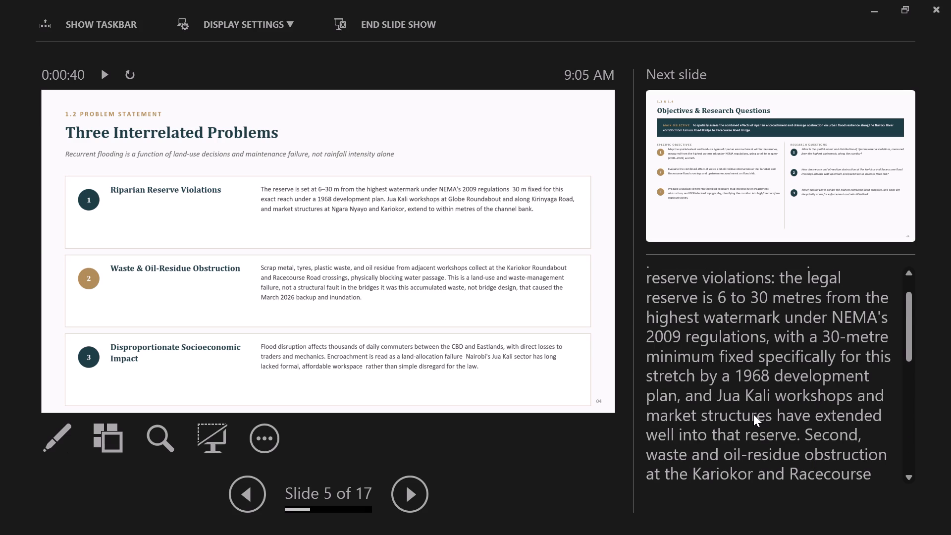
scroll(753, 414, "down", 1)
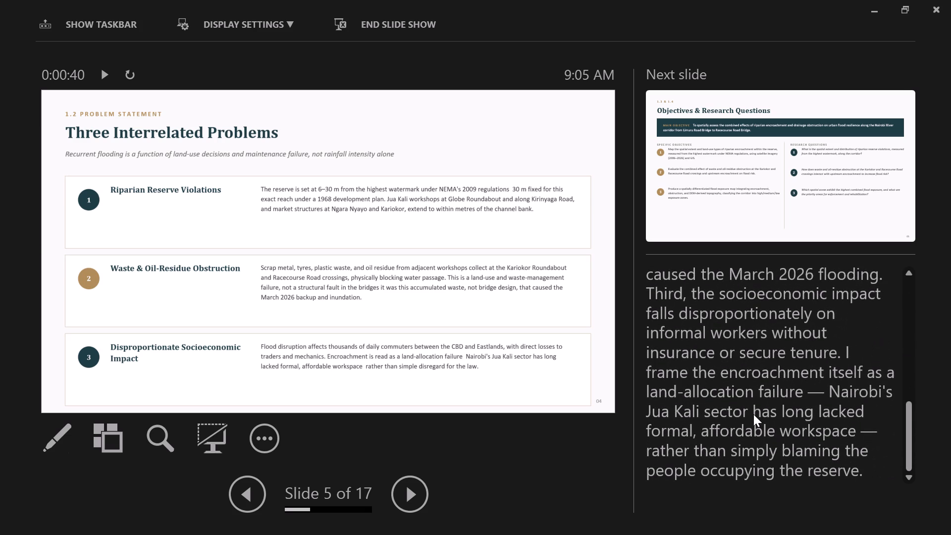
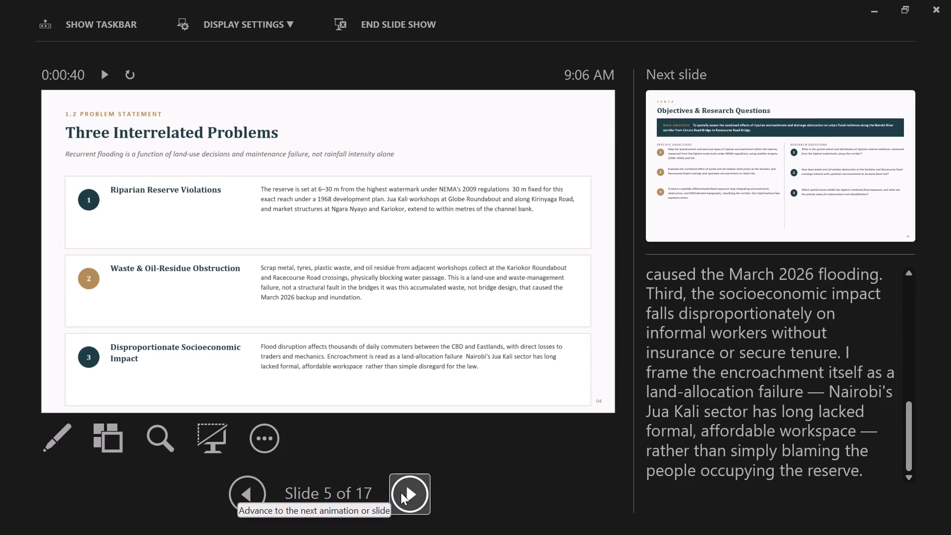
Read the speaker notes of the "Objectives & Research Questions" and "The Study Corridor" slides, ending on "What the Evidence Shows".
left_click(401, 492)
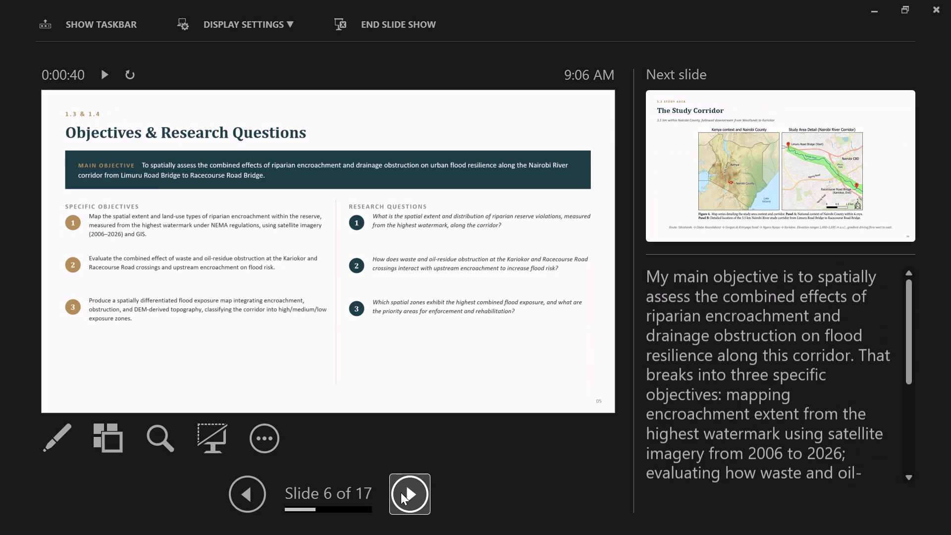
scroll(828, 466, "down", 3)
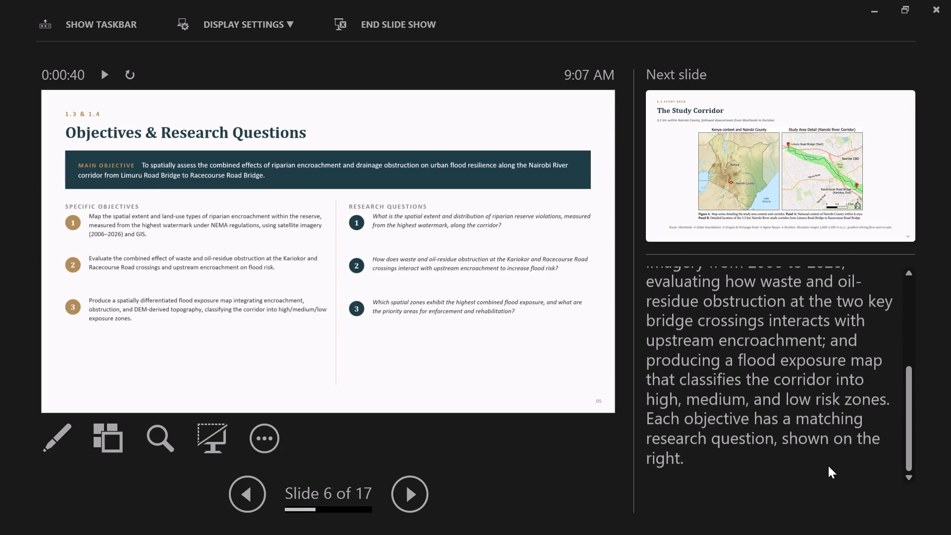
left_click(409, 493)
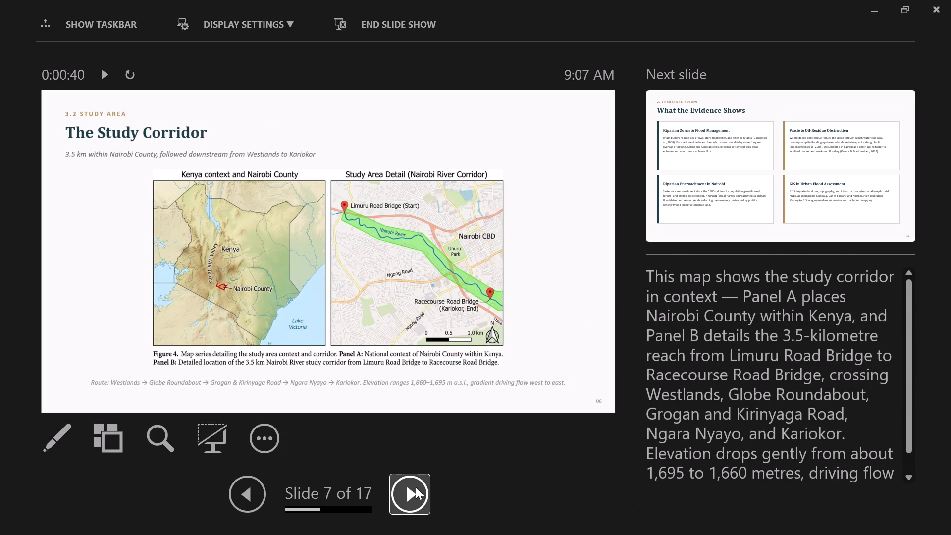
scroll(823, 431, "down", 3)
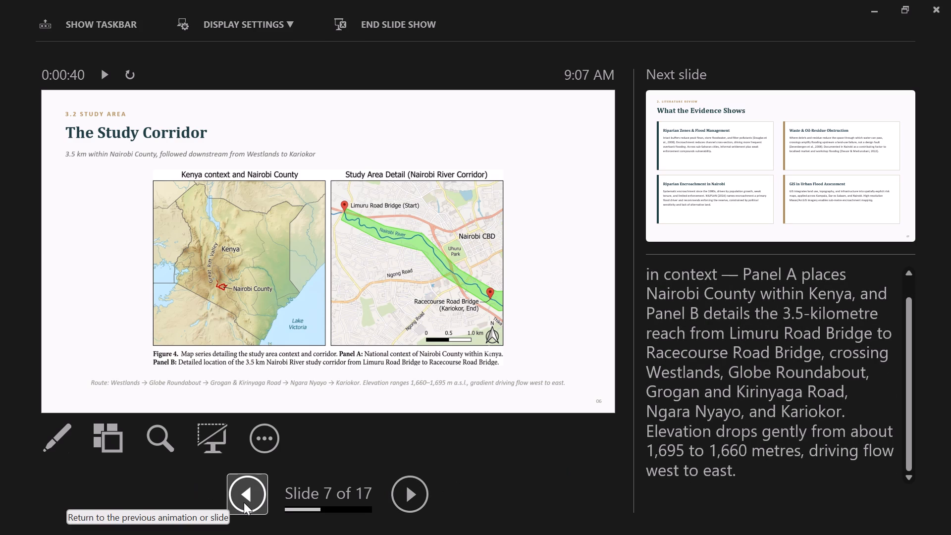
left_click(420, 495)
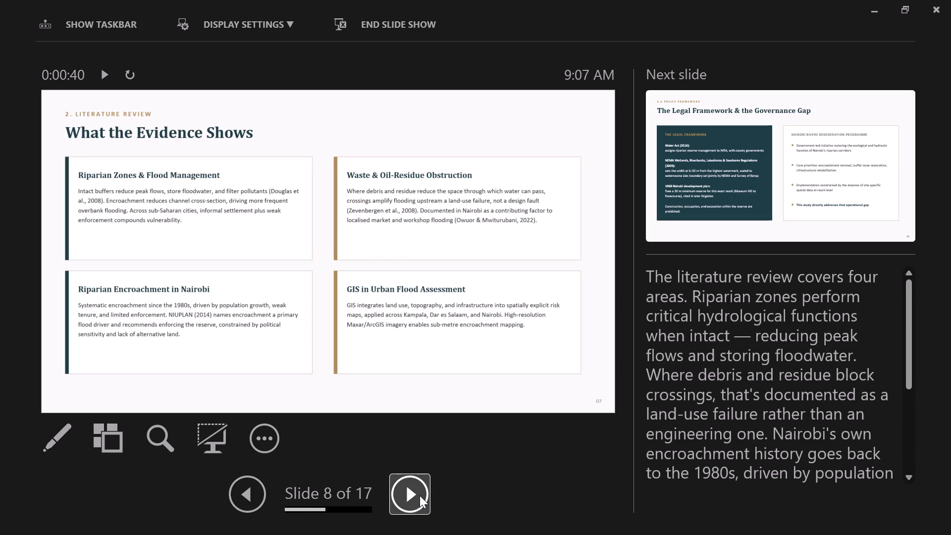
Read through the full speaker notes of "The Legal Framework & the Governance Gap" slide and compare them with its content.
left_click(420, 495)
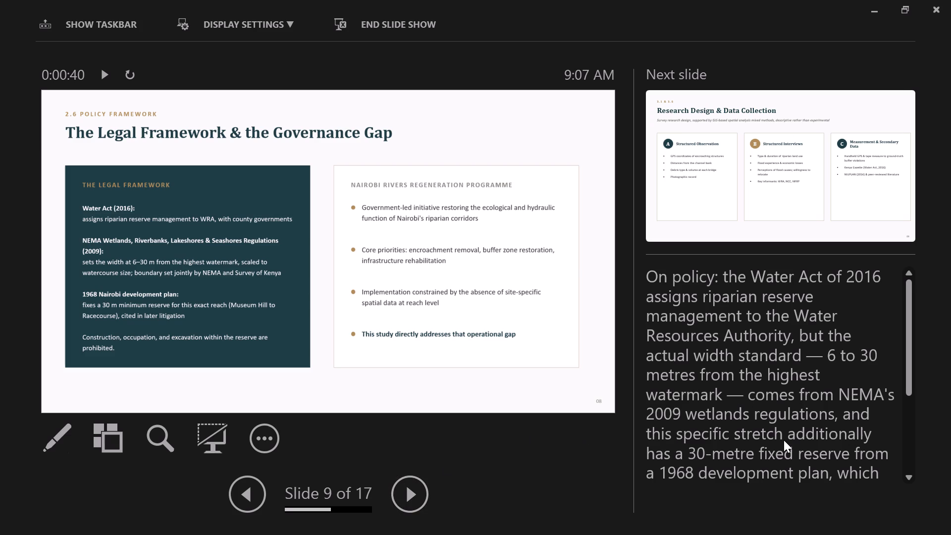
scroll(784, 440, "down", 2)
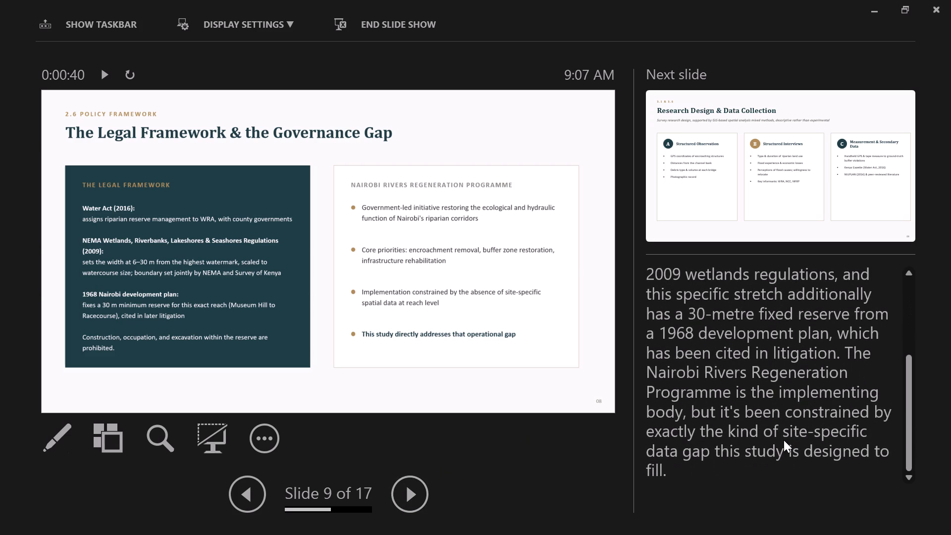
scroll(784, 440, "down", 1)
Read through the full speaker notes of the "Research Design & Data Collection" slide and compare them with its three data collection streams.
left_click(413, 487)
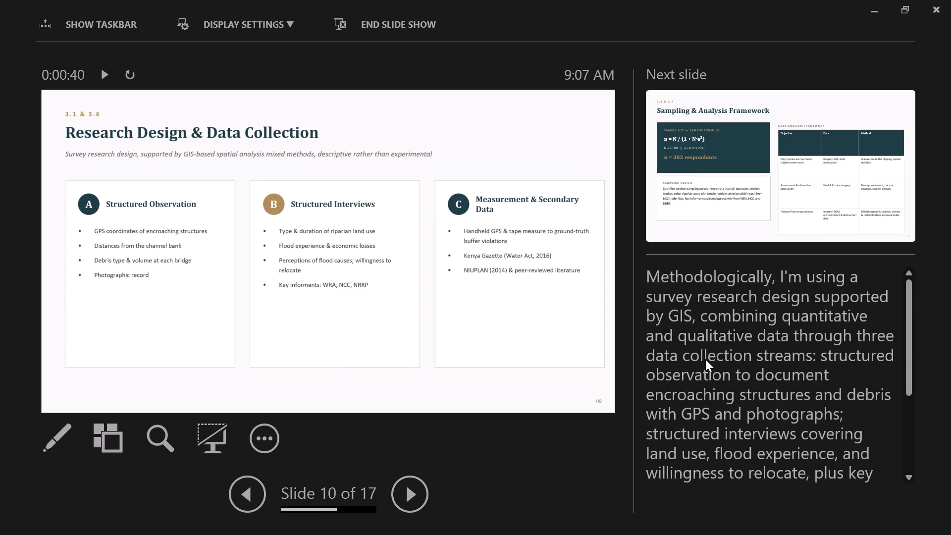
scroll(739, 329, "down", 1)
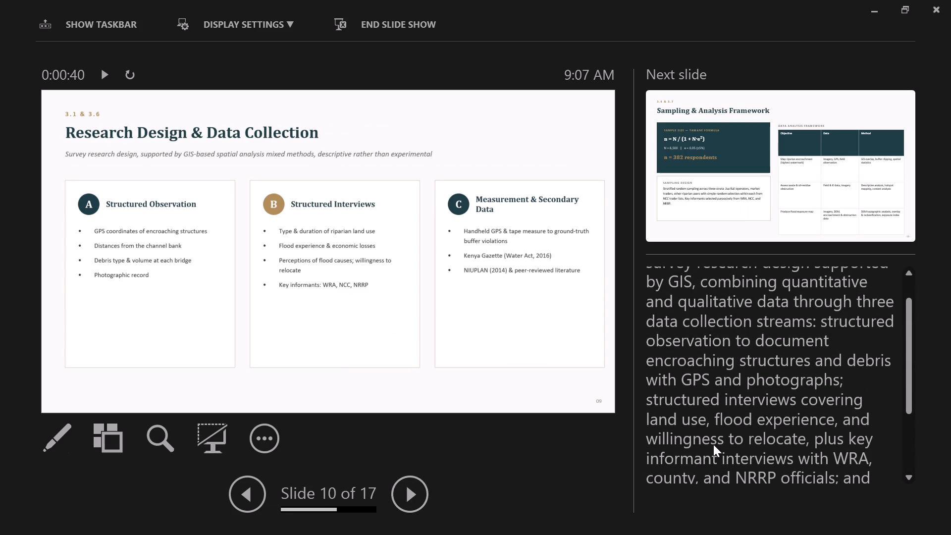
scroll(751, 400, "down", 1)
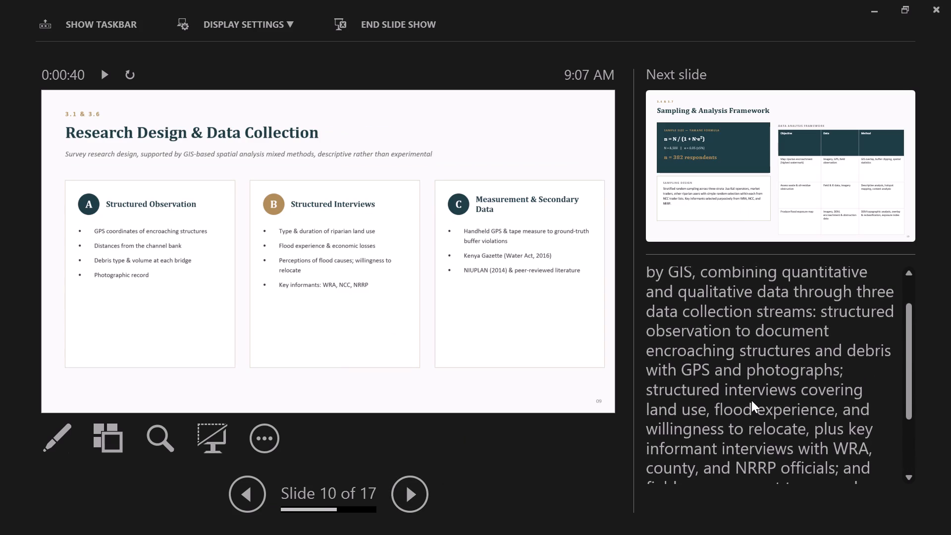
scroll(751, 400, "down", 4)
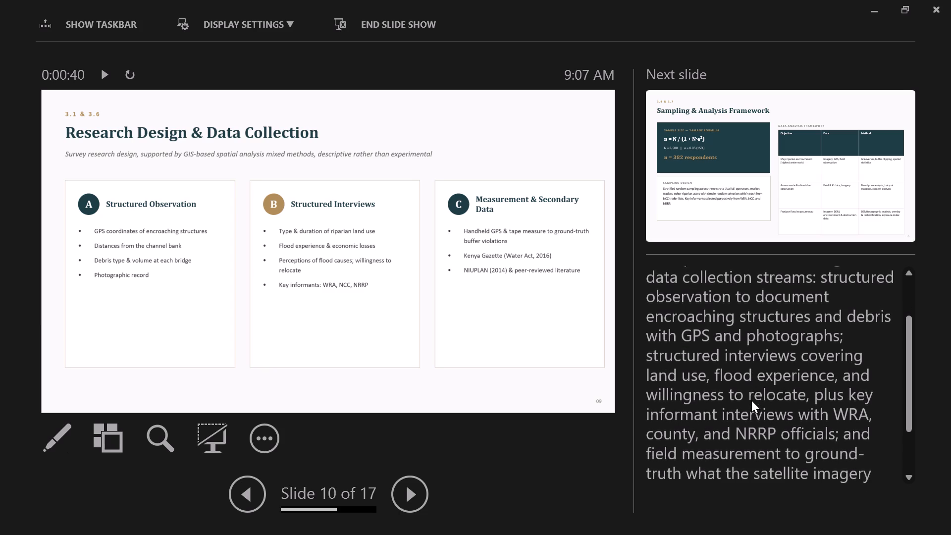
scroll(751, 400, "down", 2)
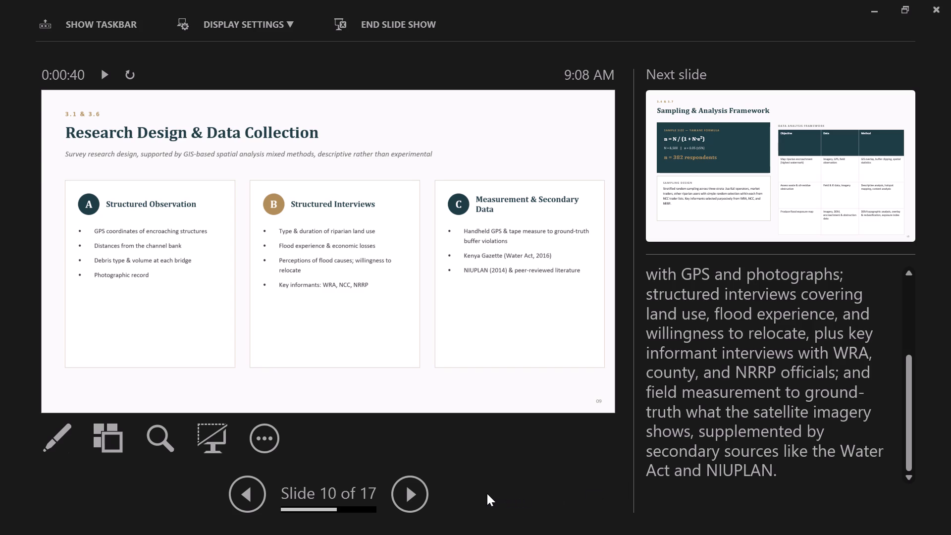
Read the full speaker notes of the "Sampling & Analysis Framework" slide and advance to the "Riparian Reserve & Encroachment Mapping" slide.
left_click(409, 494)
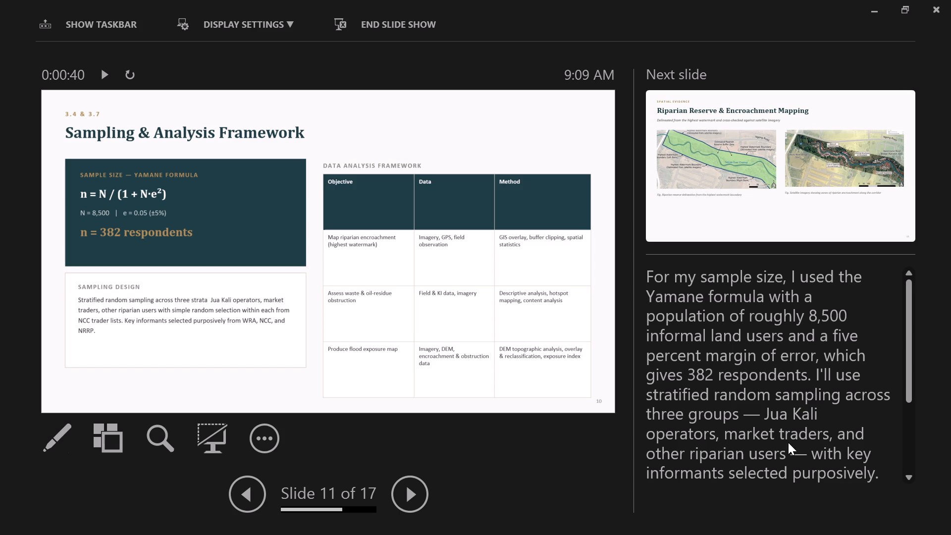
scroll(808, 379, "down", 2)
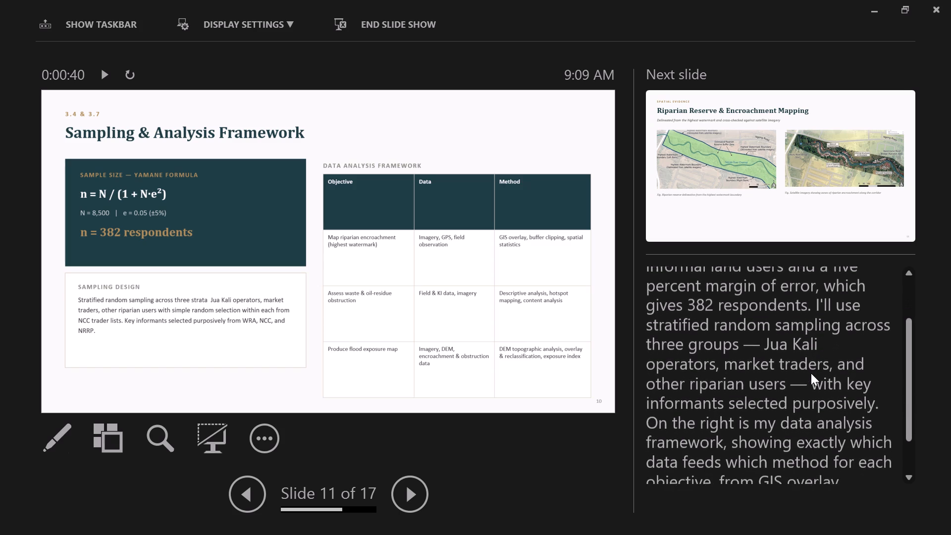
scroll(822, 332, "down", 1)
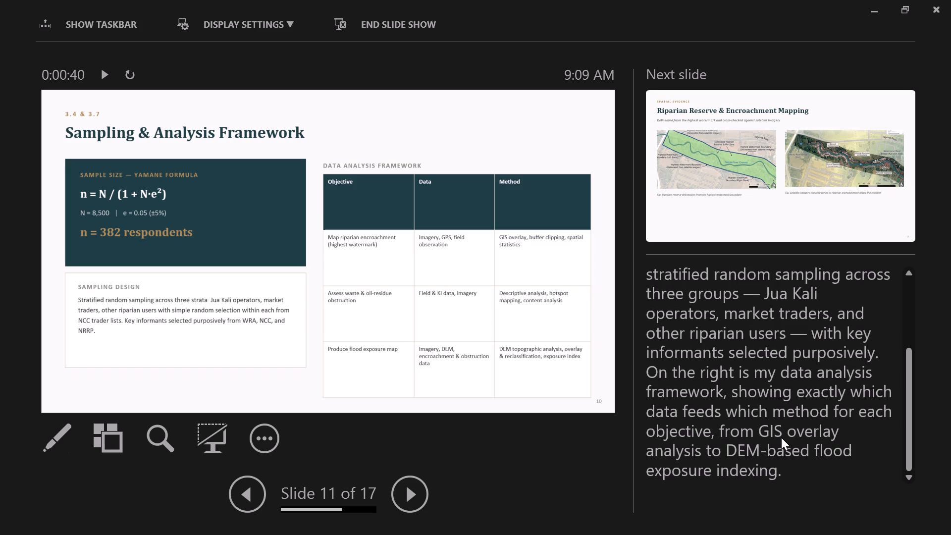
scroll(781, 437, "down", 1)
scroll(532, 496, "down", 1)
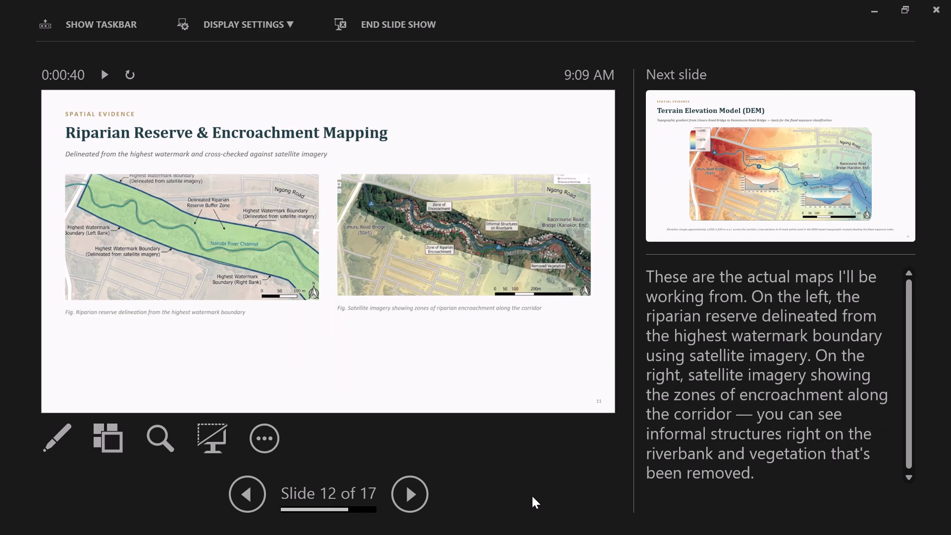
Switch from Presenter View to the presentation's editing window and look over the problem statement, legal framework and literature review slides.
left_click(878, 6)
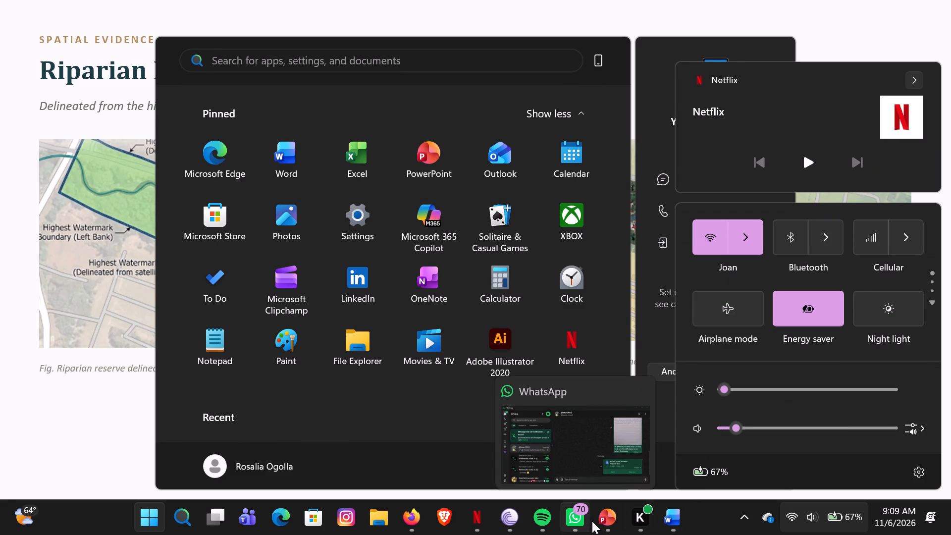
left_click(497, 465)
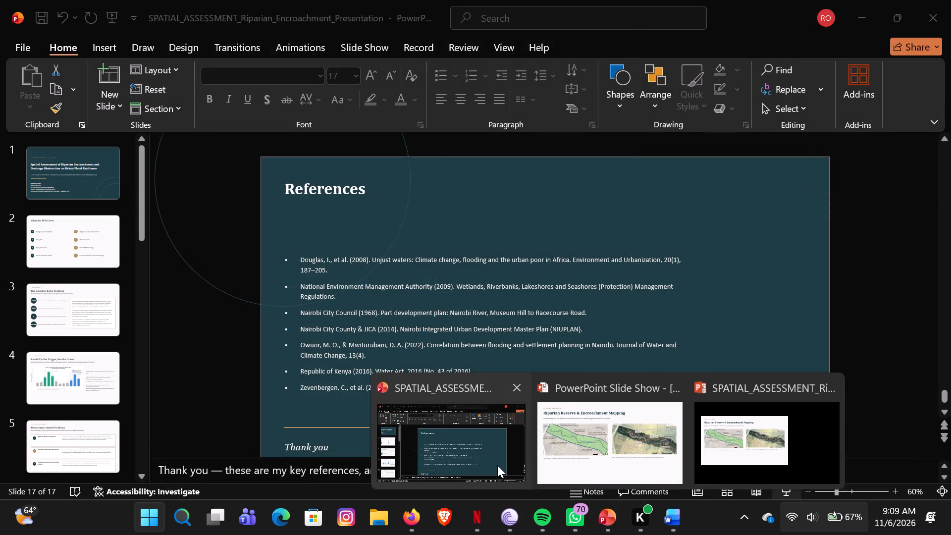
left_click(69, 446)
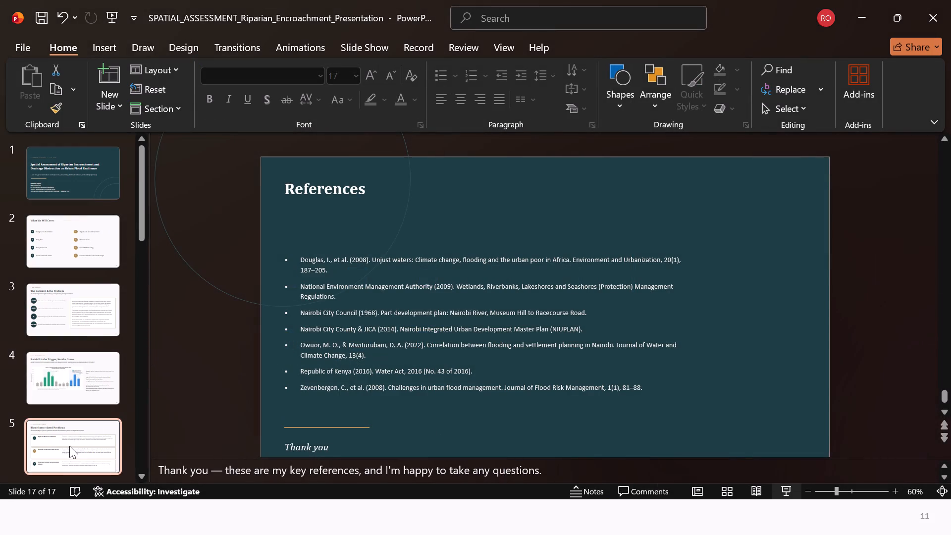
scroll(69, 446, "down", 1)
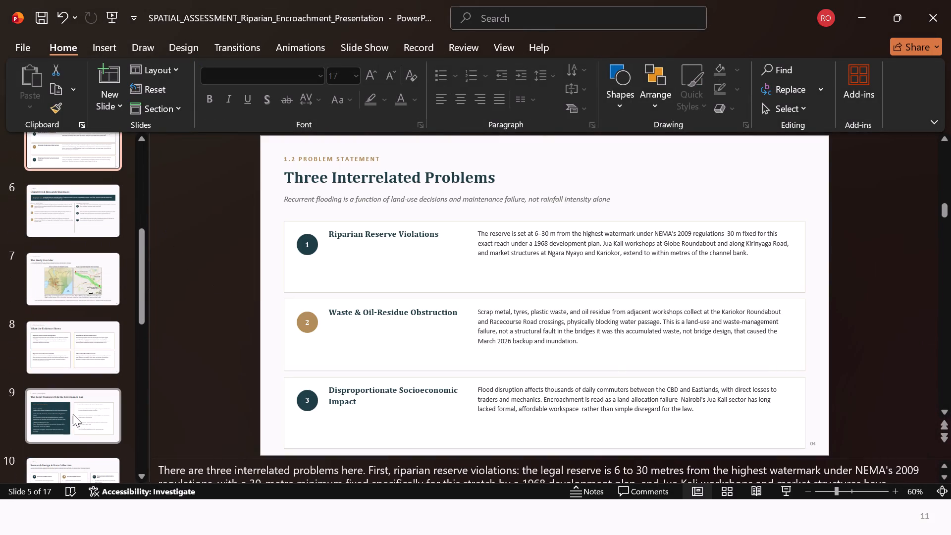
left_click(73, 414)
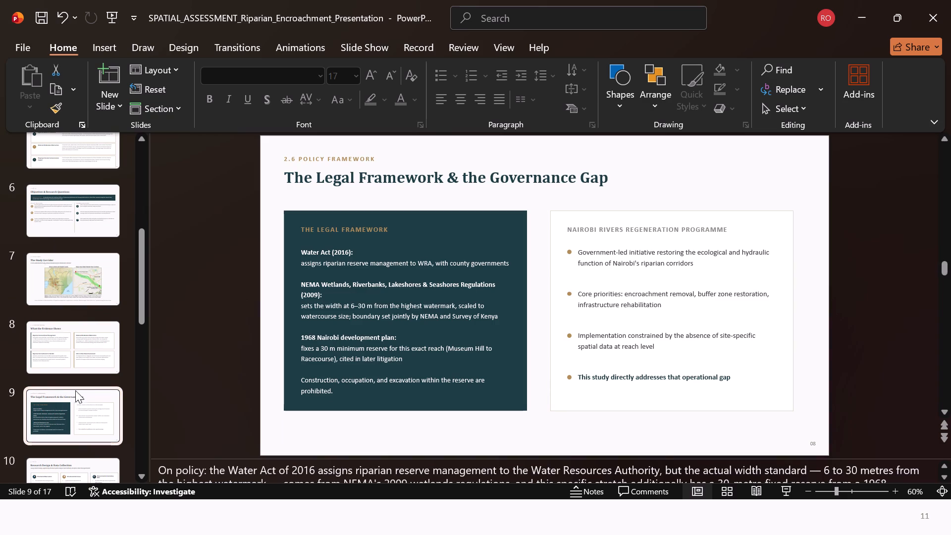
left_click(80, 373)
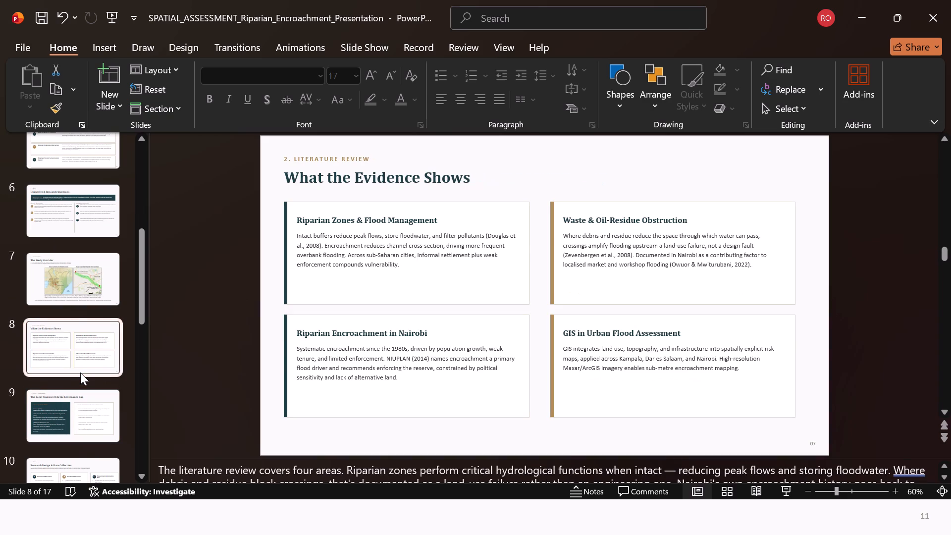
scroll(76, 443, "down", 1)
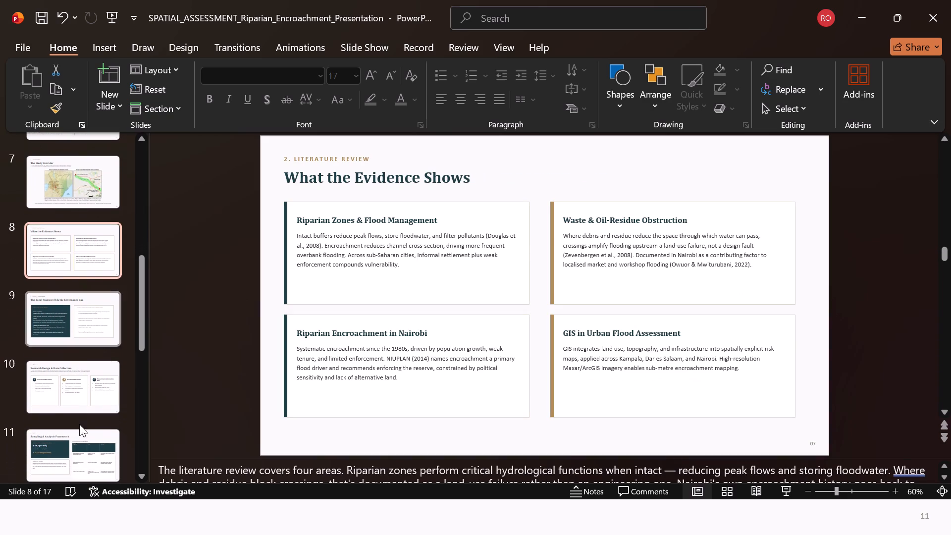
Try to move the "Research Design & Data Collection" slide down the slide order, and undo the last two changes.
left_click_drag(85, 394, 67, 459)
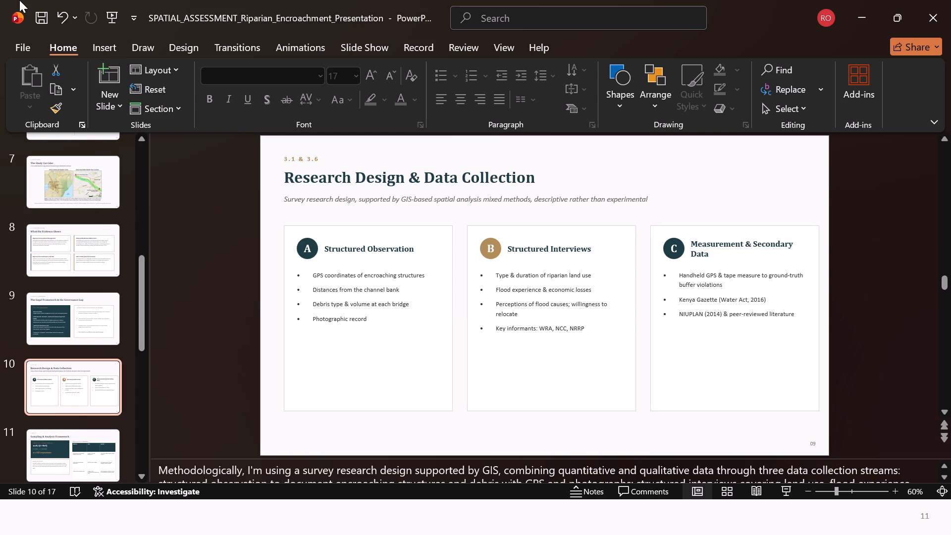
left_click(60, 14)
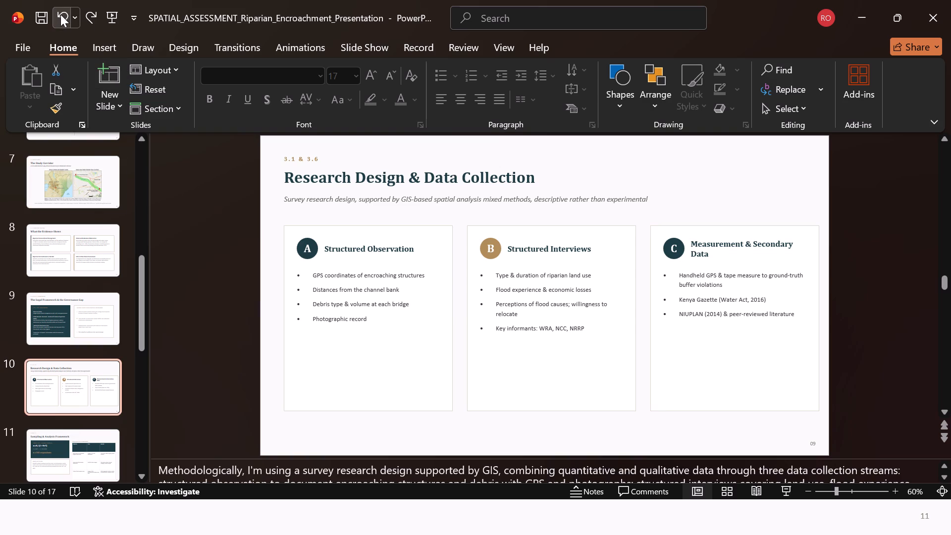
left_click(60, 14)
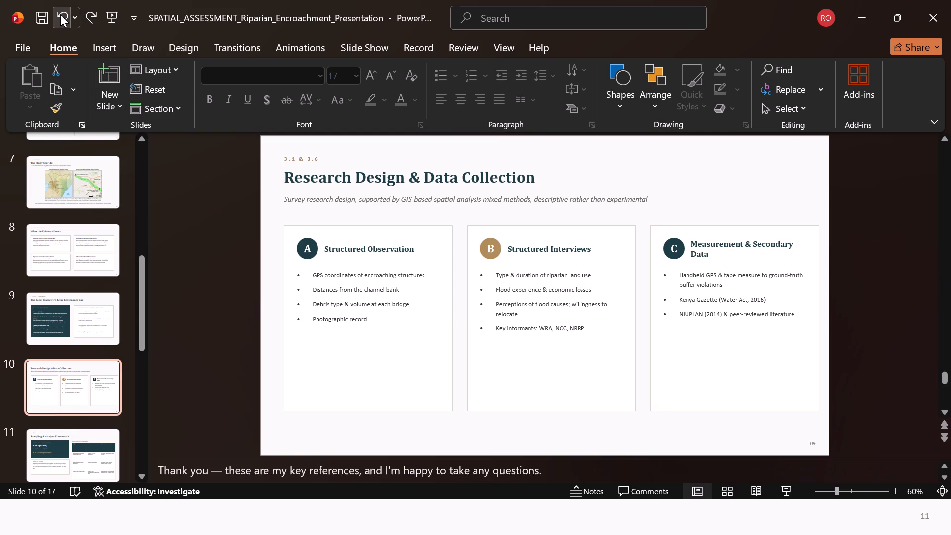
Look back through slides 14 to 10, from "What This Study Will Deliver" to "Research Design & Data Collection", checking their content.
scroll(80, 280, "up", 1)
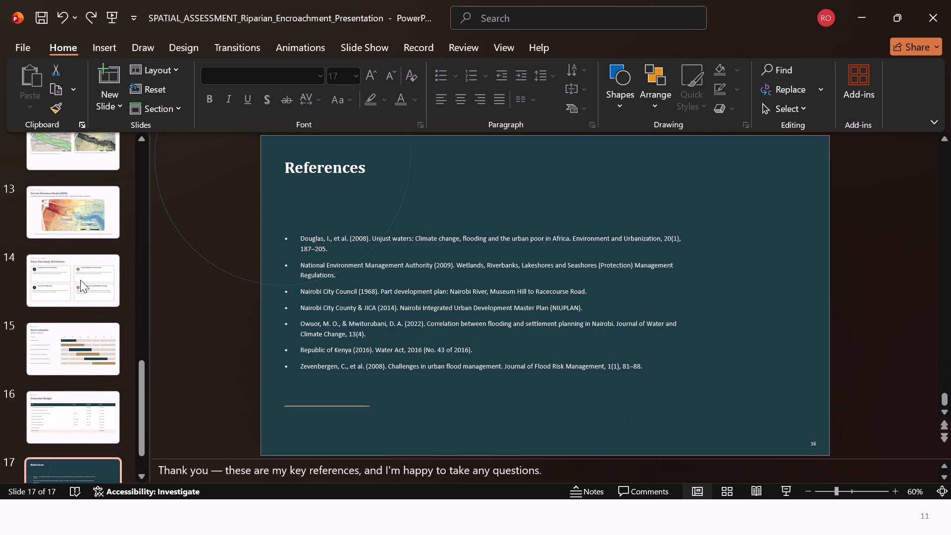
scroll(80, 280, "up", 1)
left_click(80, 280)
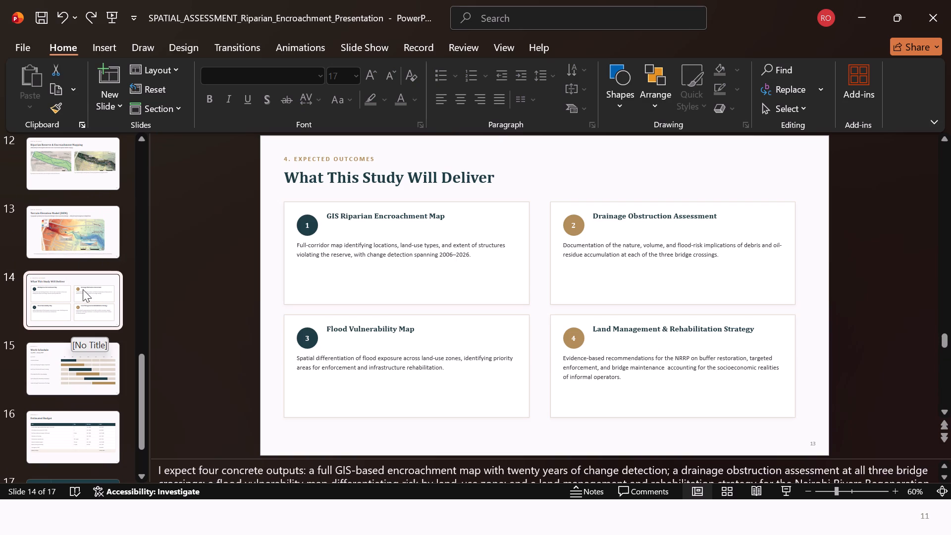
left_click(93, 243)
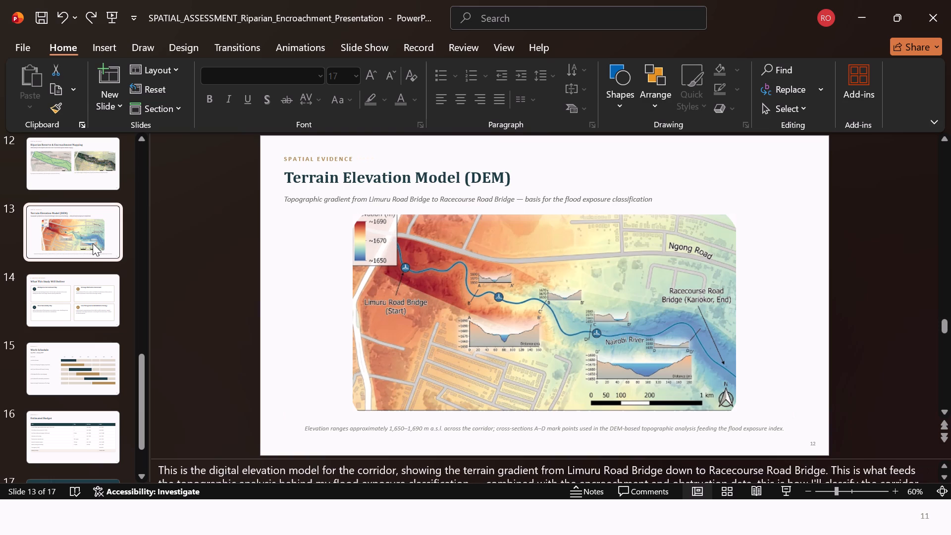
left_click(93, 182)
scroll(80, 354, "down", 6)
scroll(80, 354, "up", 3)
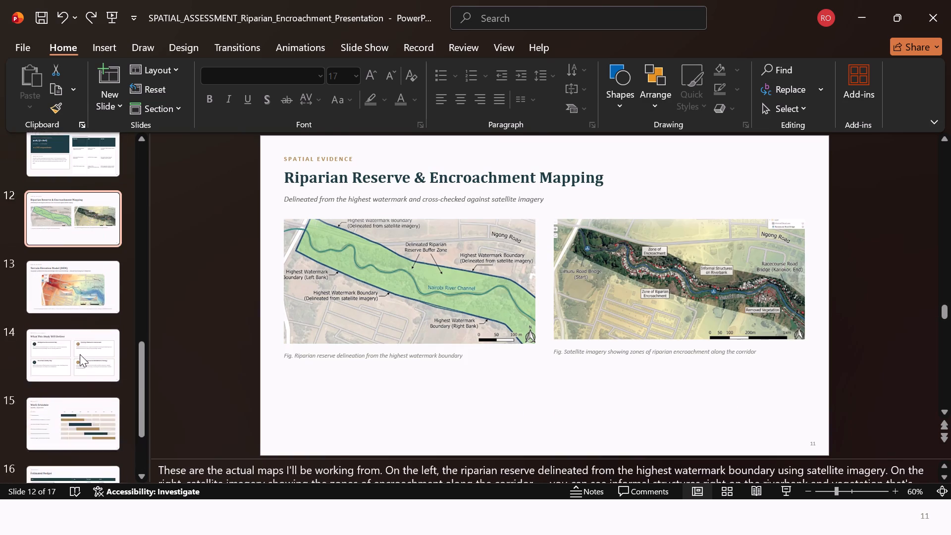
left_click(88, 229)
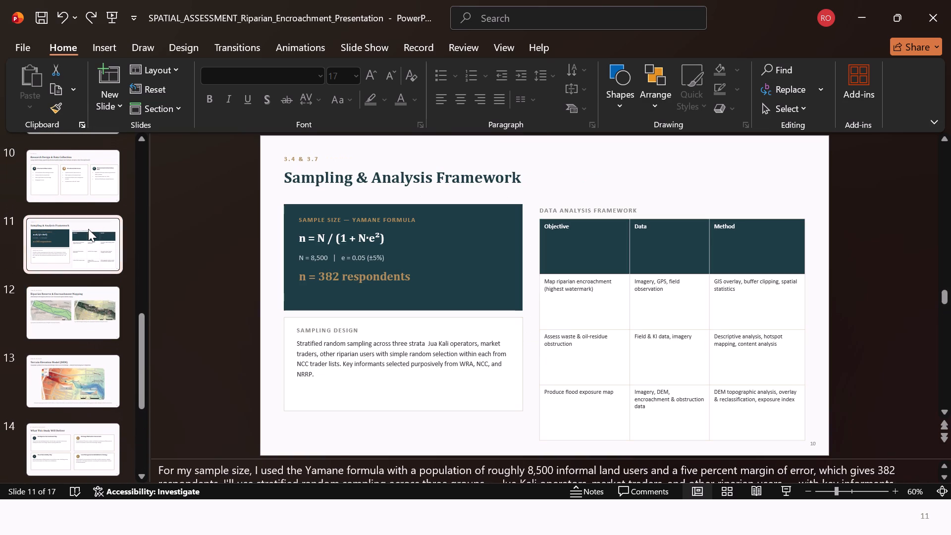
left_click(88, 170)
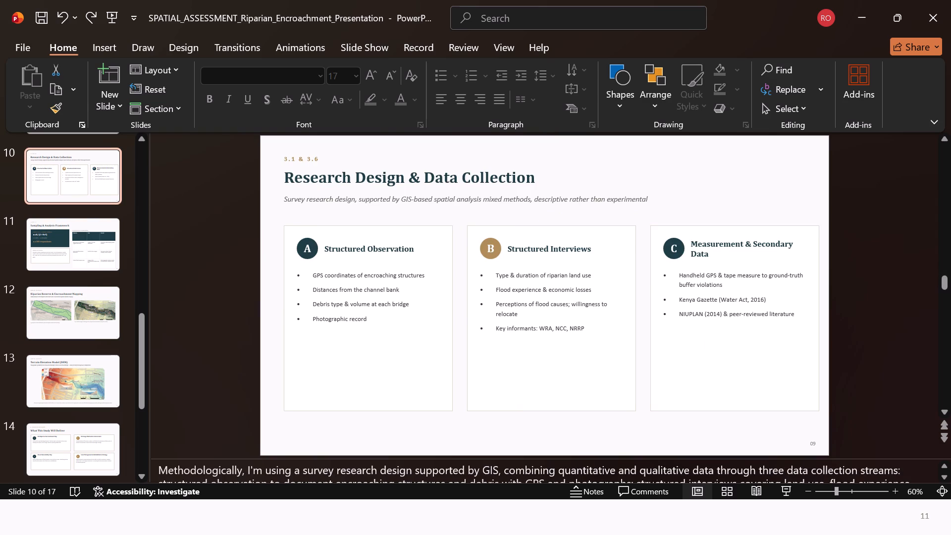
Add an unbulleted line below "Key informants" in the Structured Interviews card, starting with "(Water resources Authority, Nairobi City Council,".
left_click(540, 350)
left_click(585, 323)
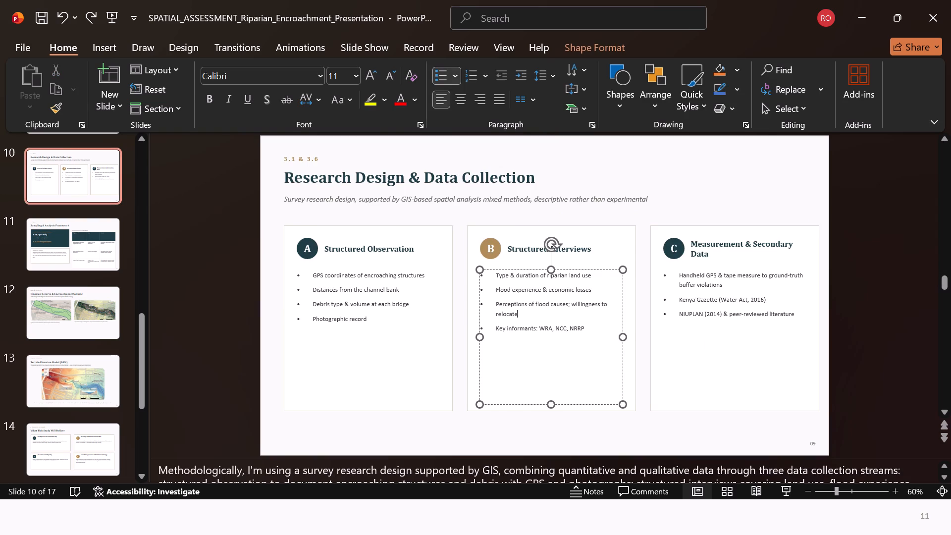
left_click(497, 353)
left_click(504, 351)
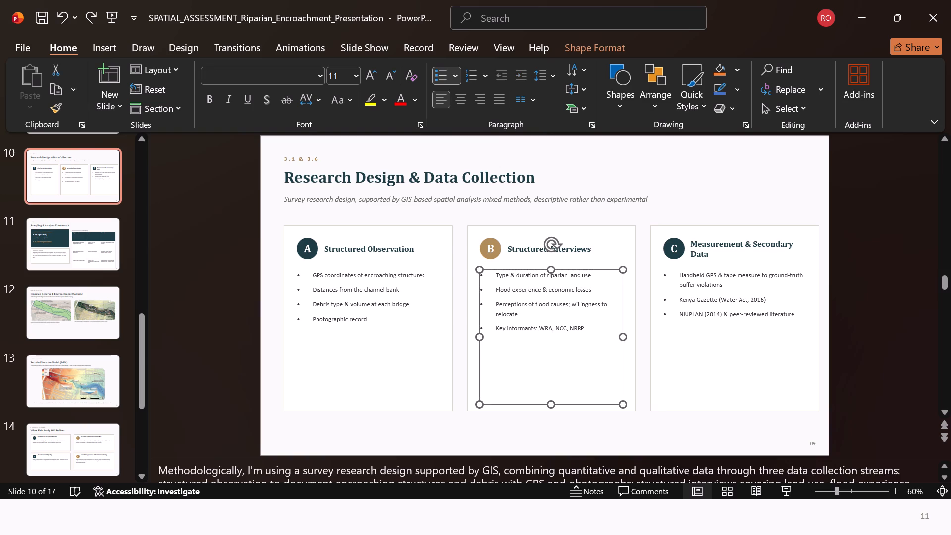
left_click(588, 326)
key("Return")
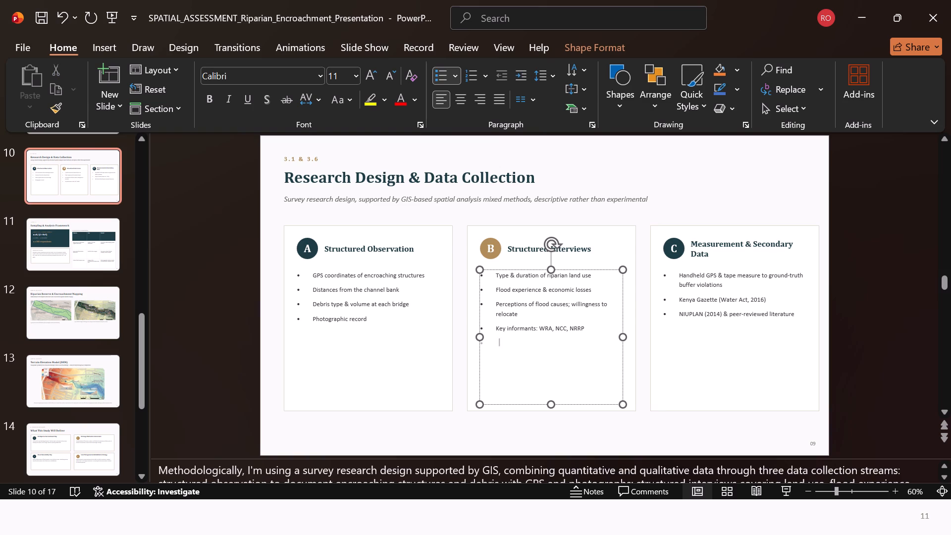
key("BackSpace")
key("shift+parenleft")
key("BackSpace")
key("BackSpace")
key("BackSpace")
key("BackSpace")
key("BackSpace")
key("BackSpace")
type("sources")
key("space")
type("uthority")
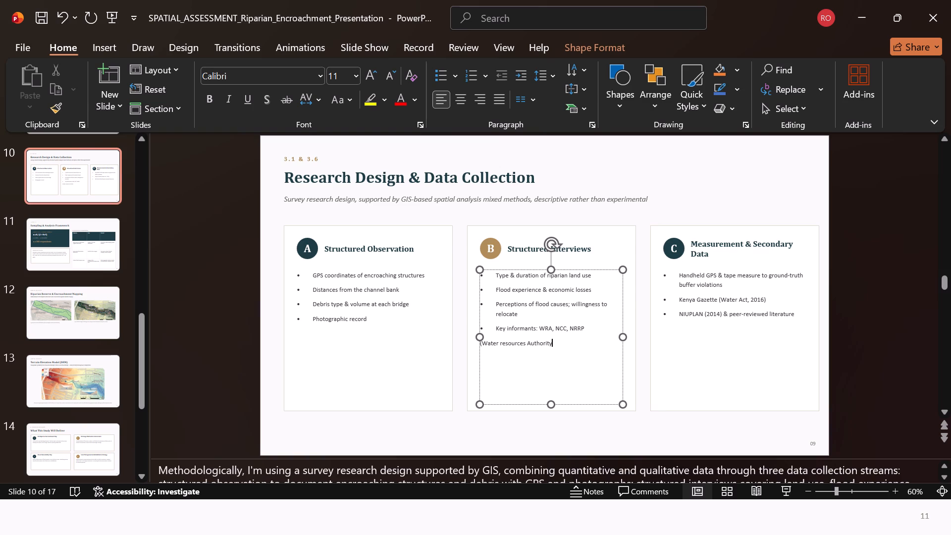
type(",")
key("space")
Complete the key informants' expansion line with "National Regional AND Physical Planning)".
type("tional")
key("space")
type("egio")
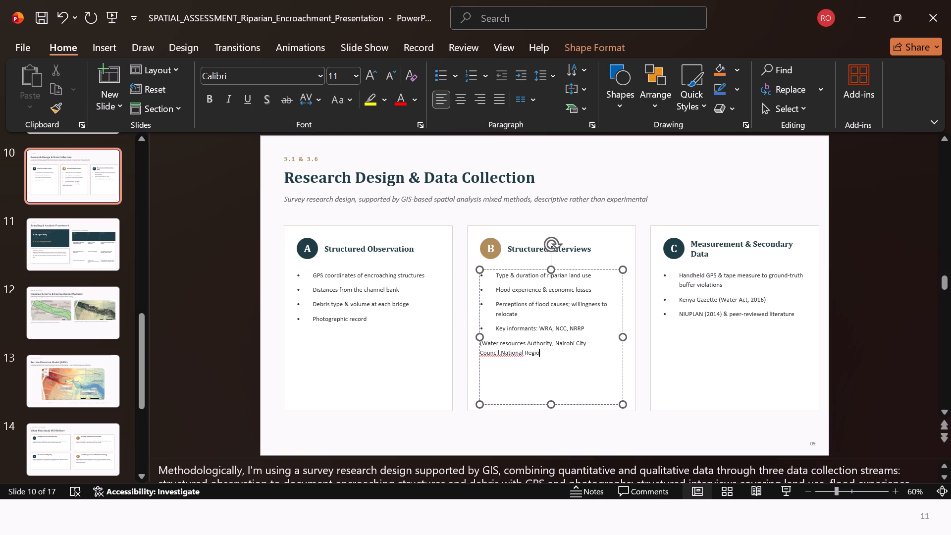
type("nal")
key("space")
type("AND")
key("space")
key("BackSpace")
key("BackSpace")
key("BackSpace")
key("BackSpace")
type("hysical")
key("space")
key("p")
key("BackSpace")
type("nning")
key("shift+parenright")
Insert a space before "National" in the key informants' expansion line.
left_click(501, 353)
key("space")
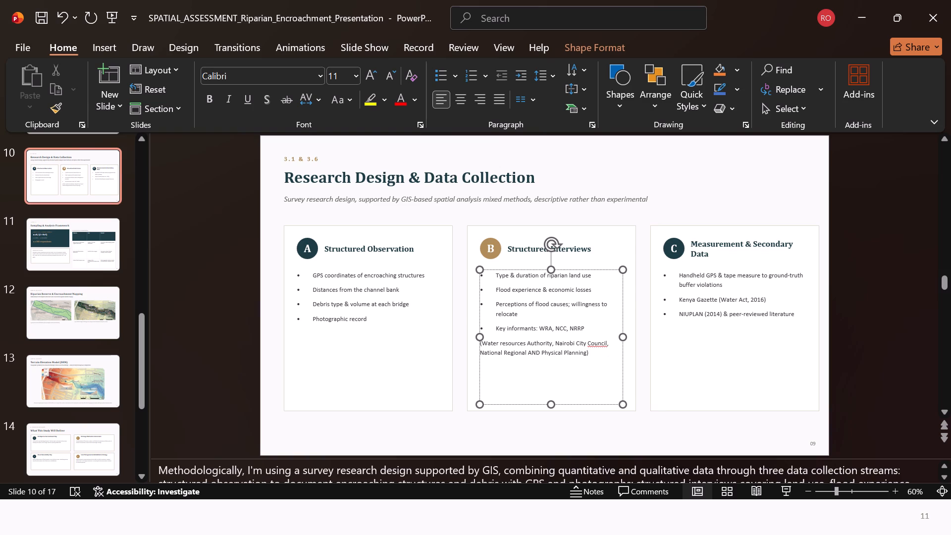
Correct "Council" to "County" in the key informants' expansion line, keeping a comma after it.
left_click(599, 339)
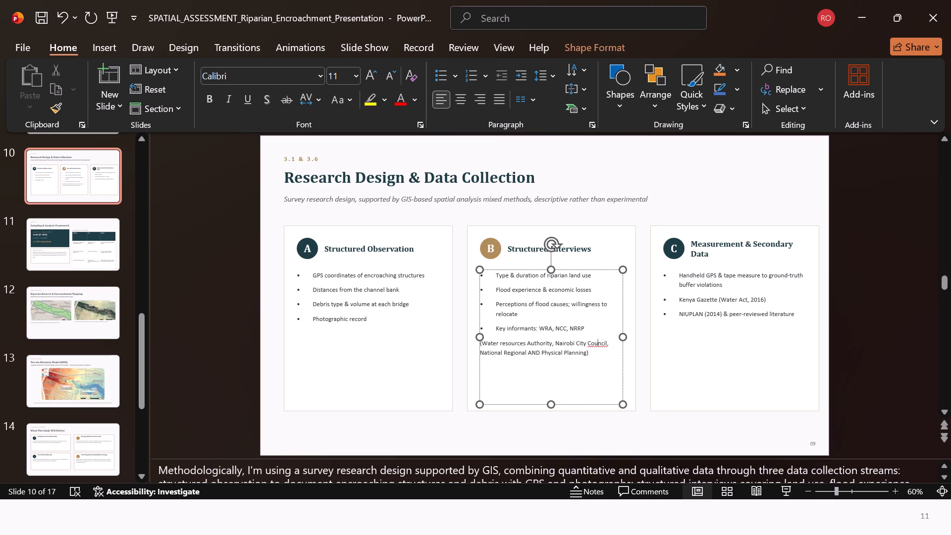
right_click(599, 339)
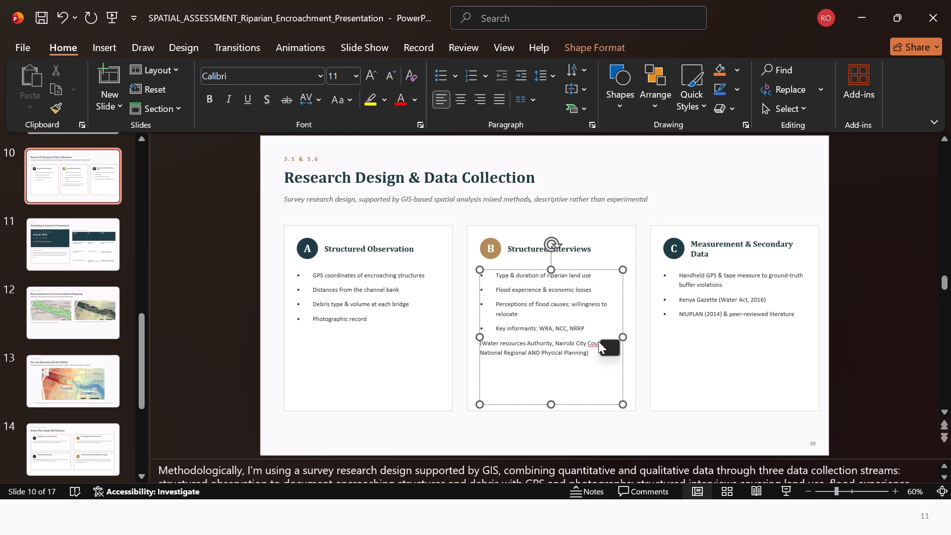
left_click(590, 338)
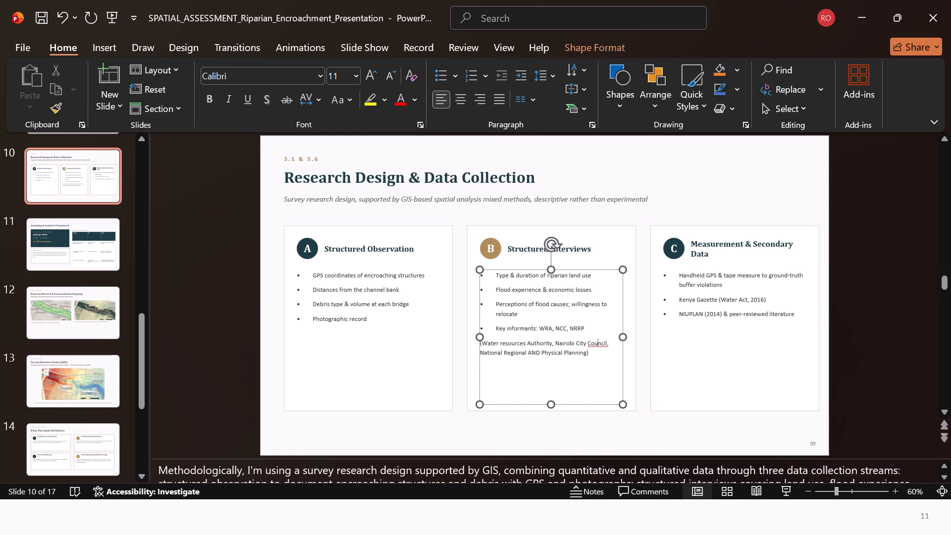
left_click(605, 340)
key("BackSpace")
key("BackSpace")
key("BackSpace")
type("nty")
left_click(706, 326)
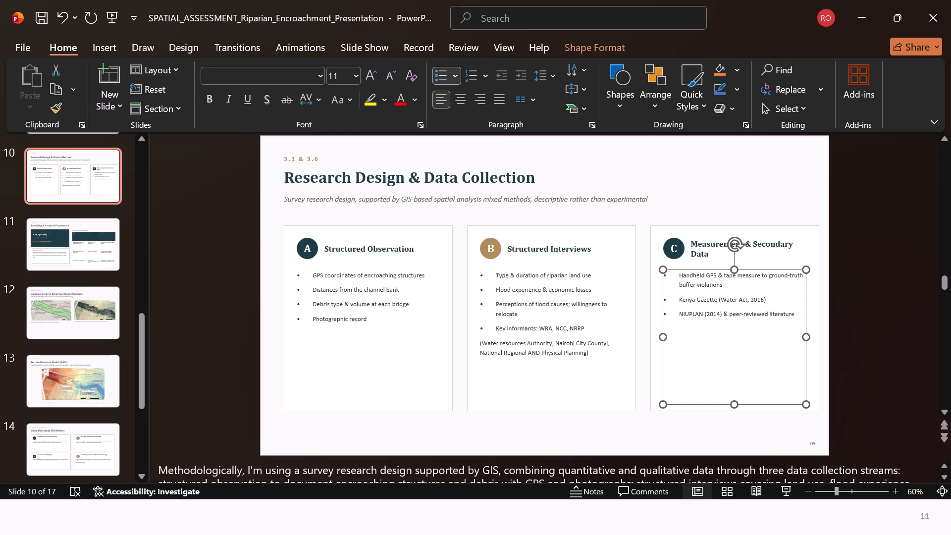
left_click(606, 346)
key("BackSpace")
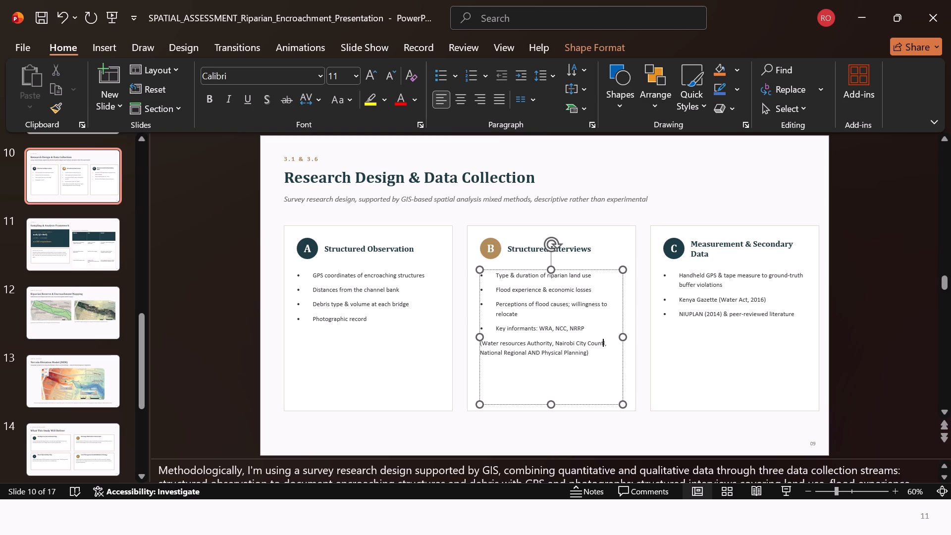
left_click(605, 343)
key("BackSpace")
key("y")
Add an unbulleted line "(Nairobi Integrated Urban Development Master Plan)" below the NIUPLAN bullet in the Measurement & Secondary Data card.
left_click(758, 343)
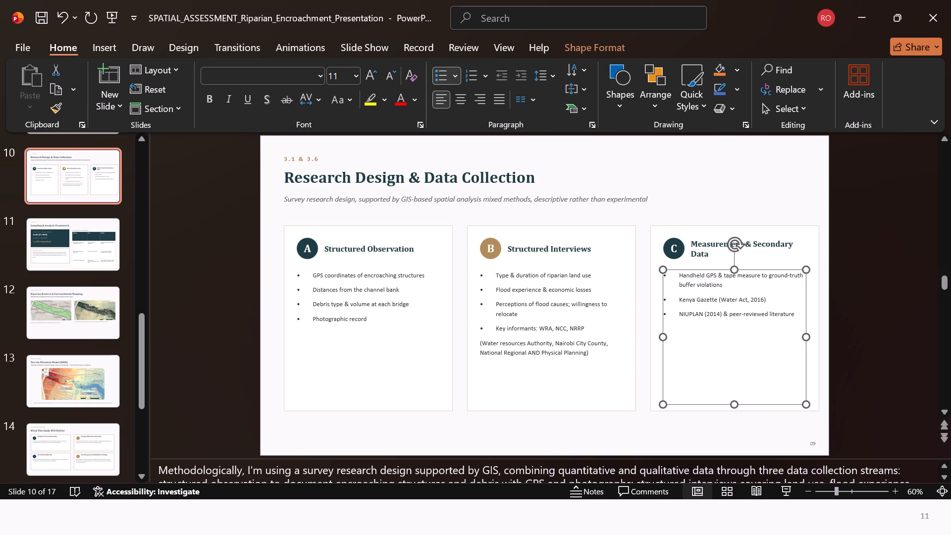
left_click(801, 312)
key("Return")
key("BackSpace")
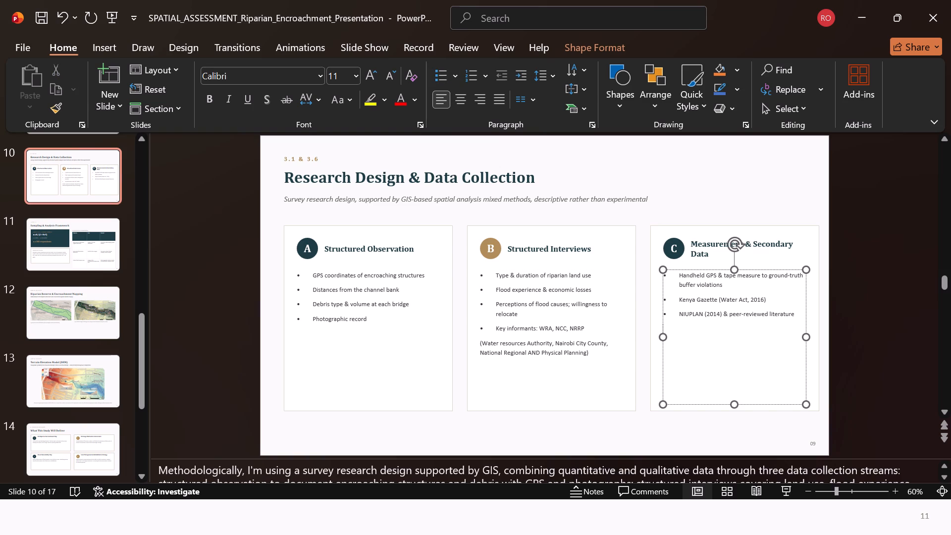
key("shift+parenleft")
type("grated")
key("space")
type("rban")
type("evelopment")
key("space")
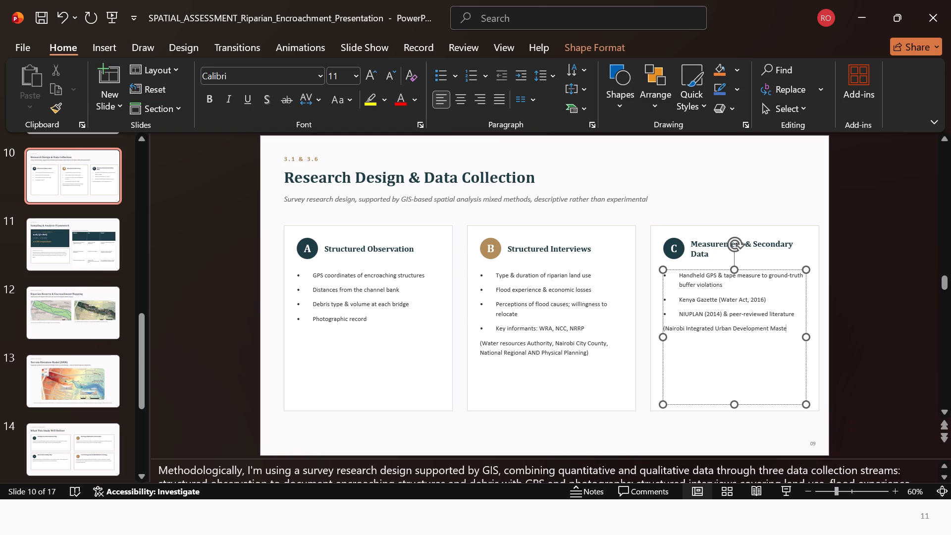
key("p")
type("lan")
key("0")
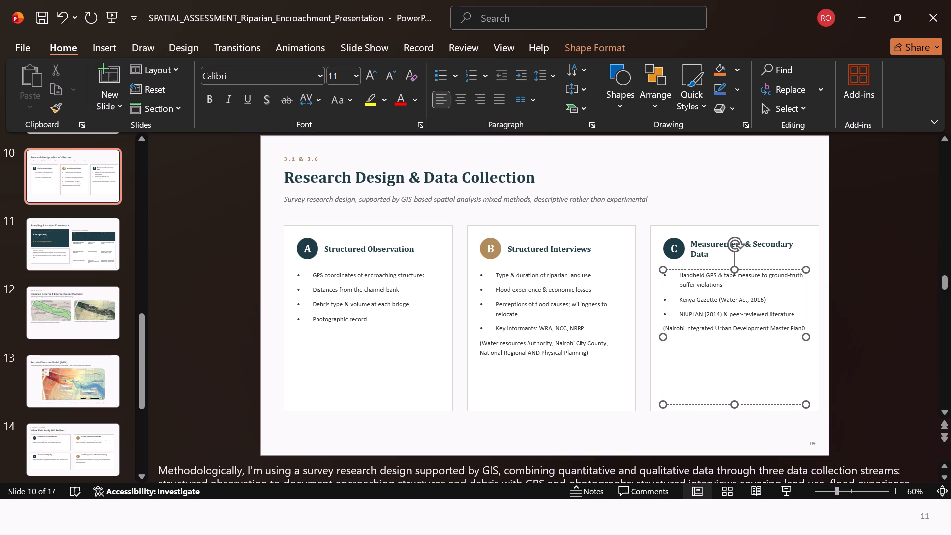
key("BackSpace")
key("shift+parenright")
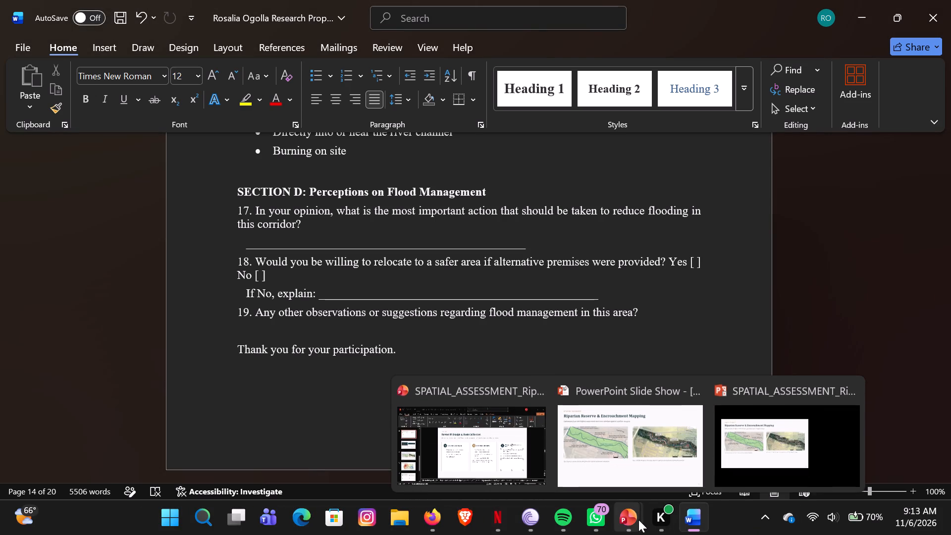
Switch to the running PowerPoint presenter view and review the slides and speaker notes from slide 12 through the References slide.
left_click(740, 445)
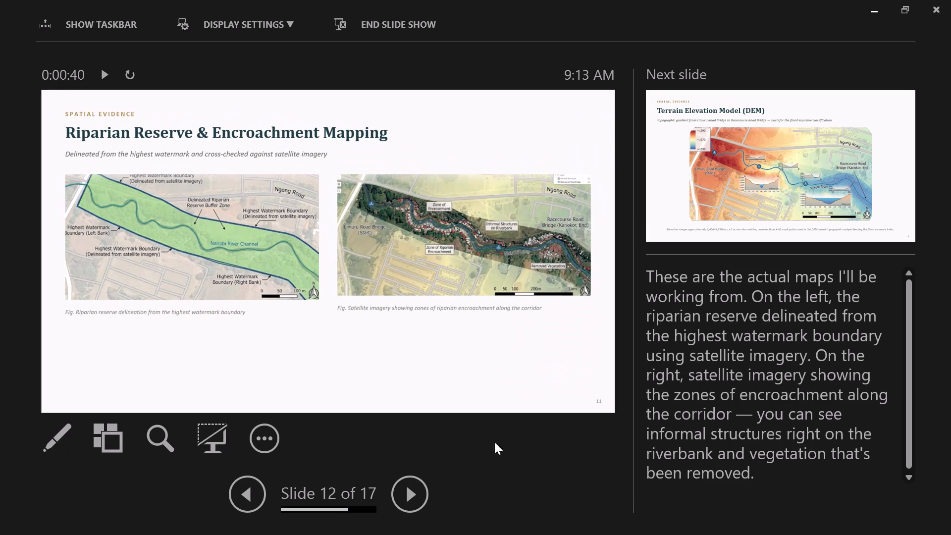
left_click(409, 491)
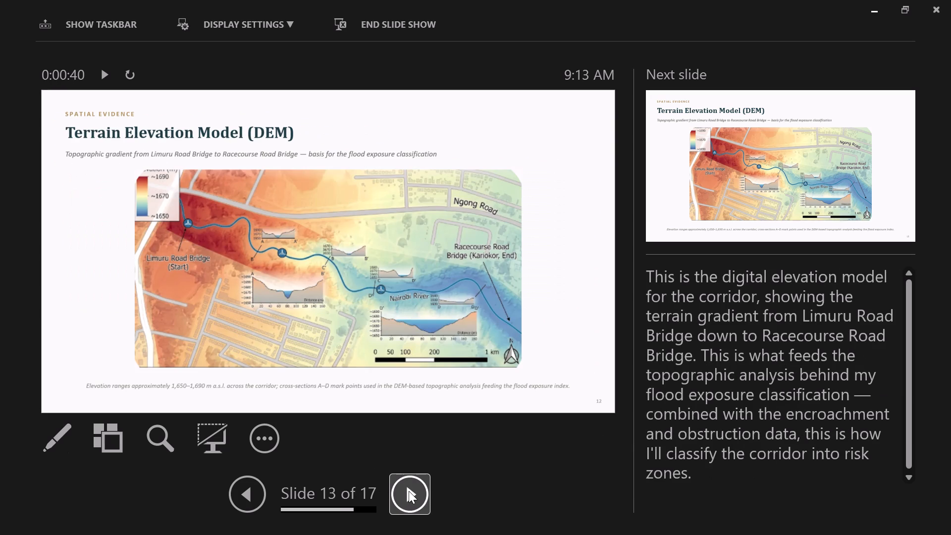
left_click(409, 491)
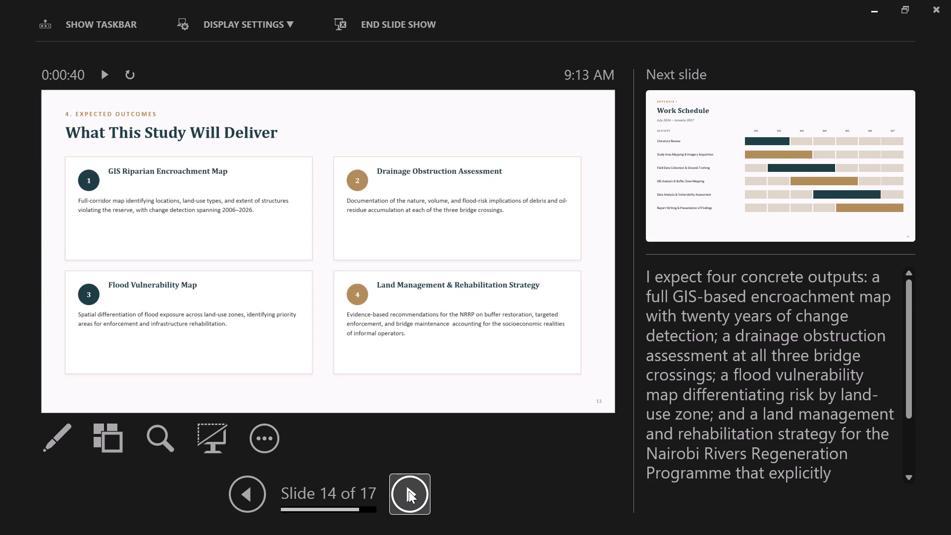
left_click(409, 491)
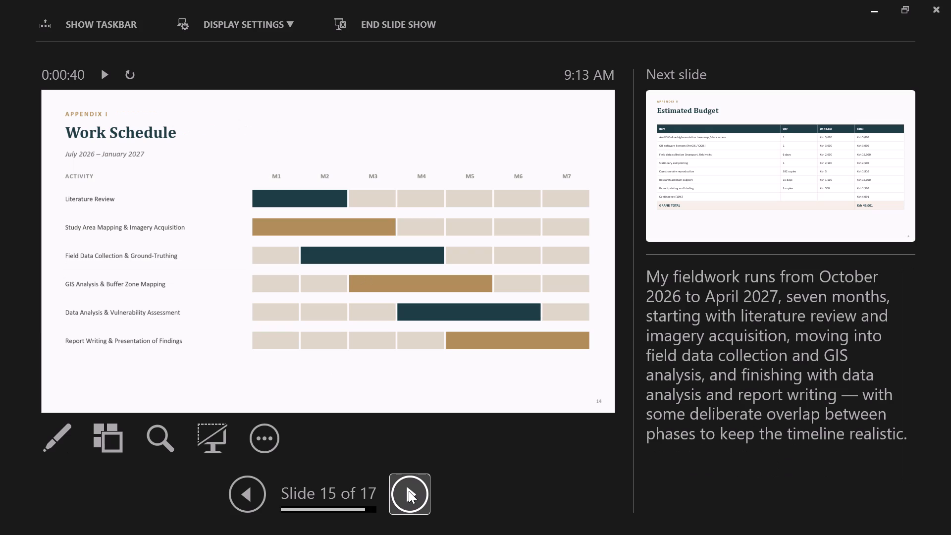
left_click(409, 491)
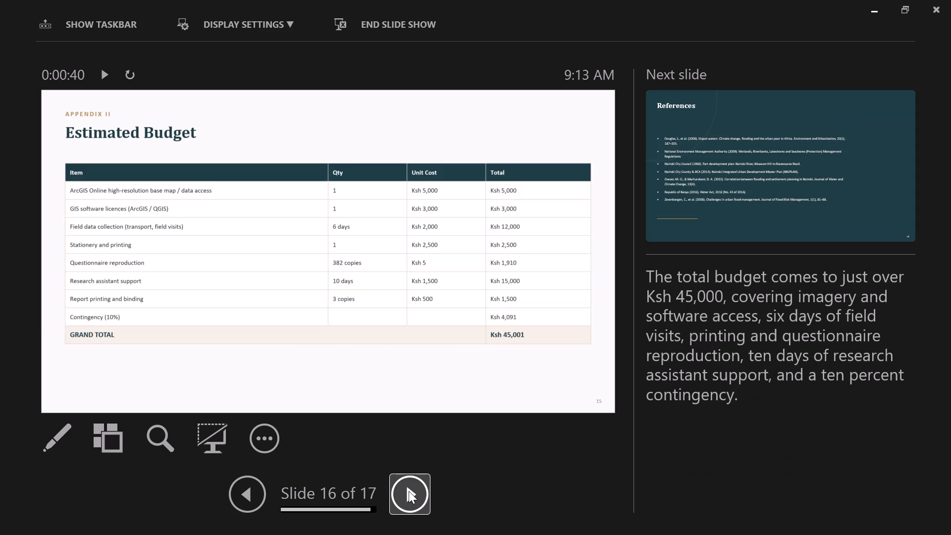
left_click(245, 485)
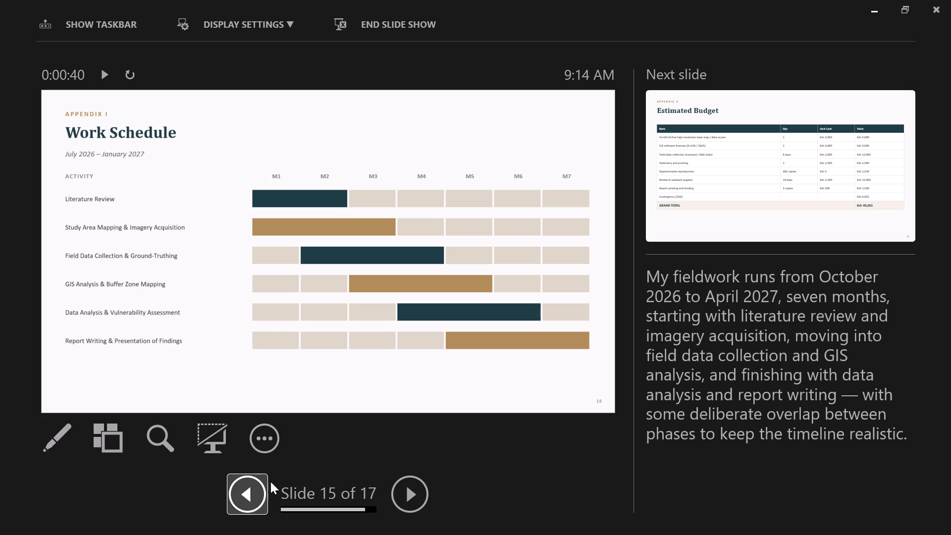
left_click(417, 479)
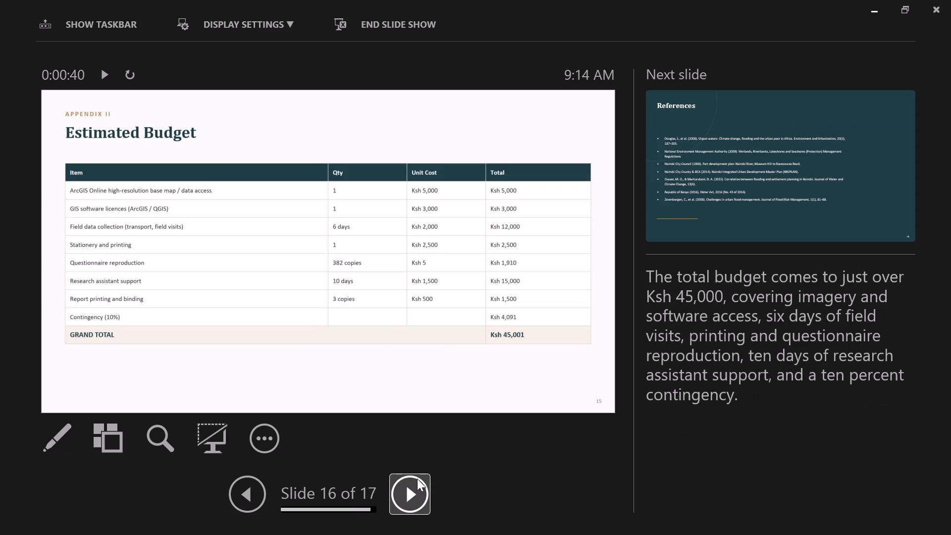
left_click(417, 479)
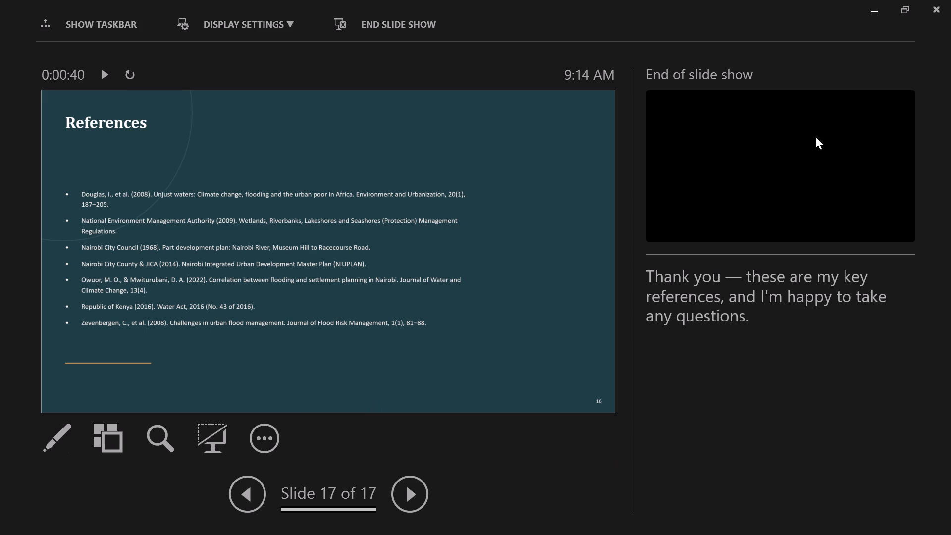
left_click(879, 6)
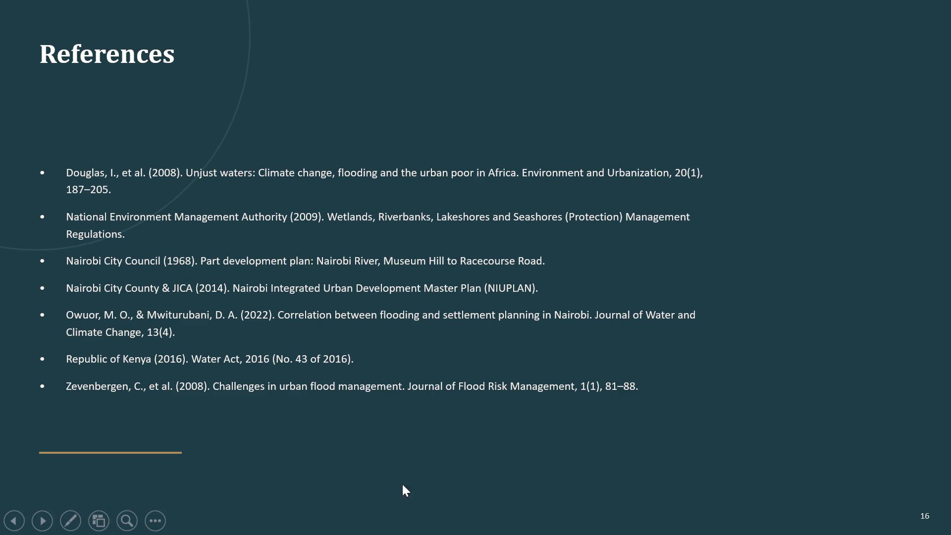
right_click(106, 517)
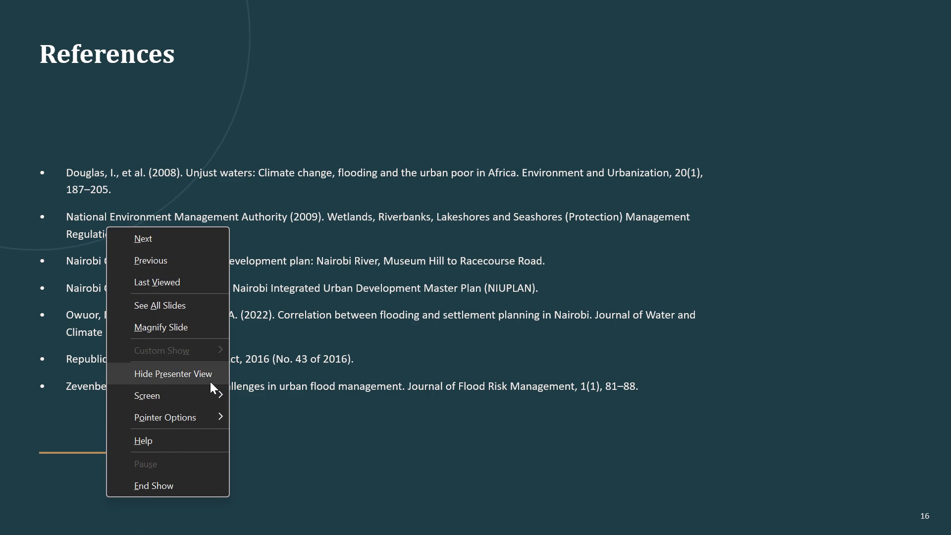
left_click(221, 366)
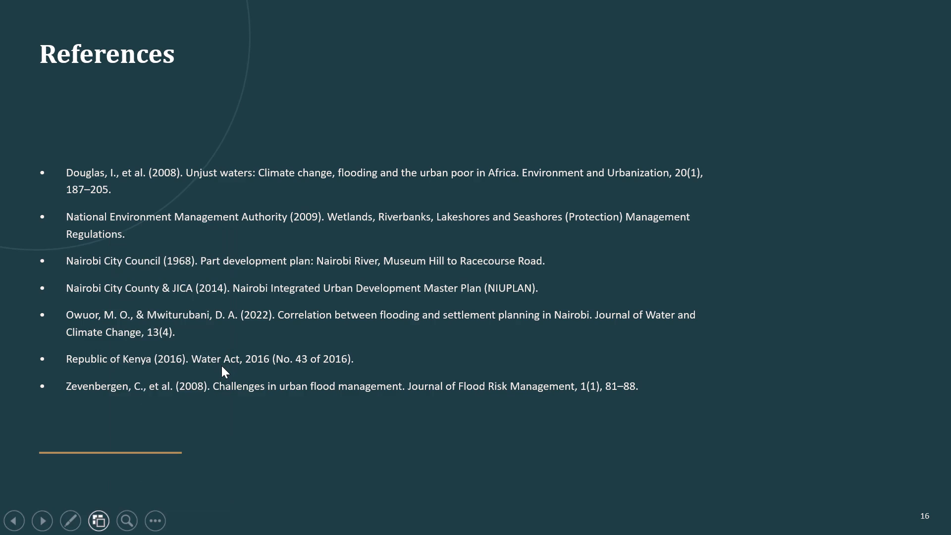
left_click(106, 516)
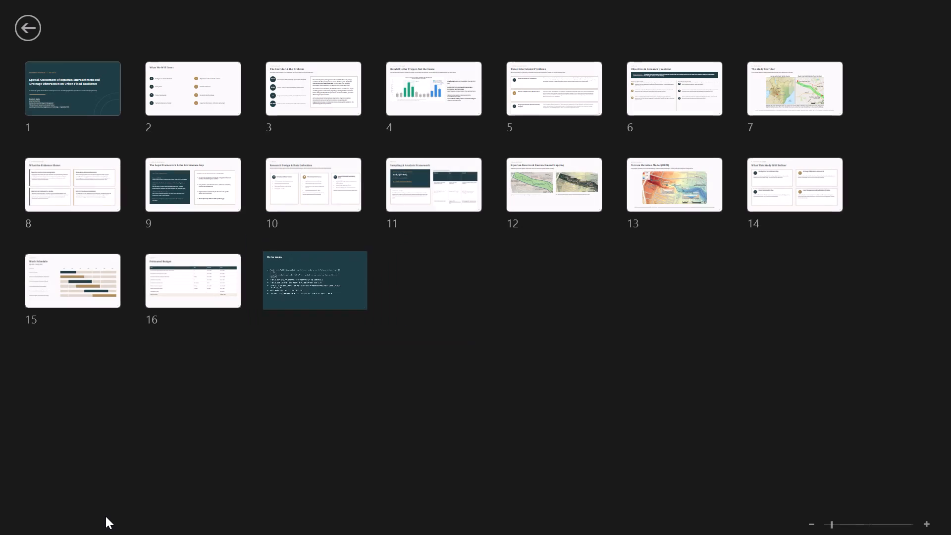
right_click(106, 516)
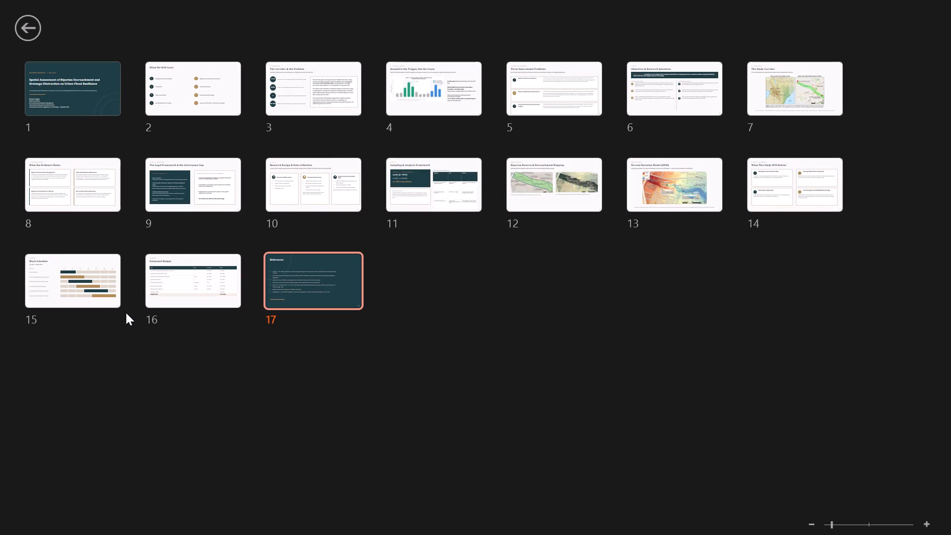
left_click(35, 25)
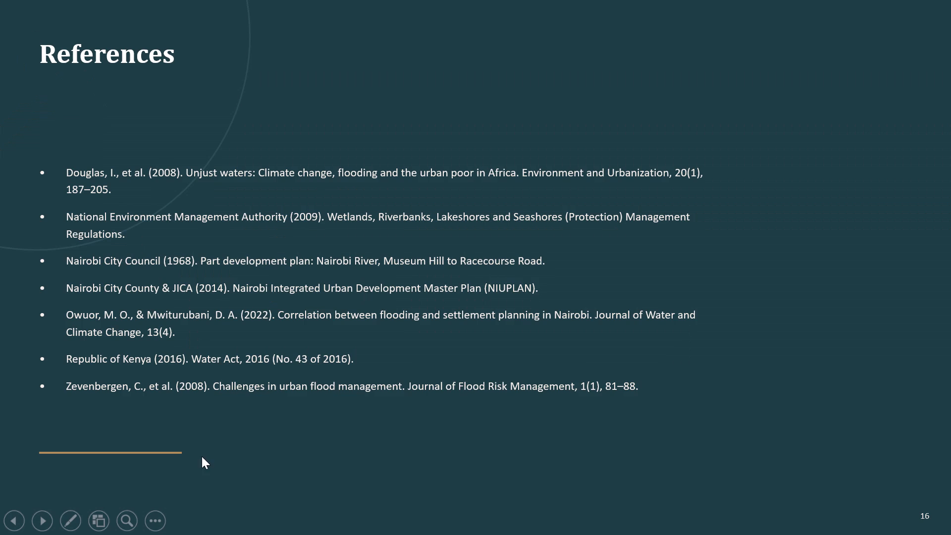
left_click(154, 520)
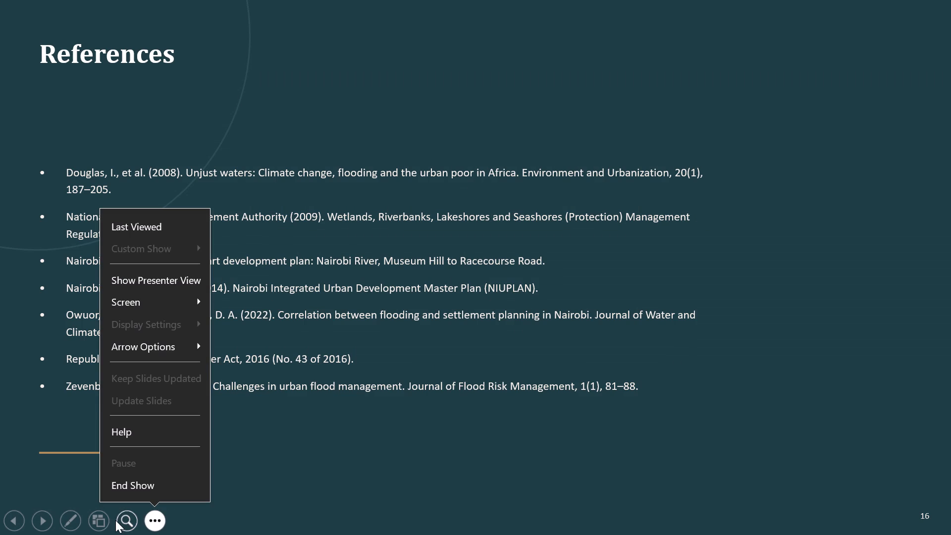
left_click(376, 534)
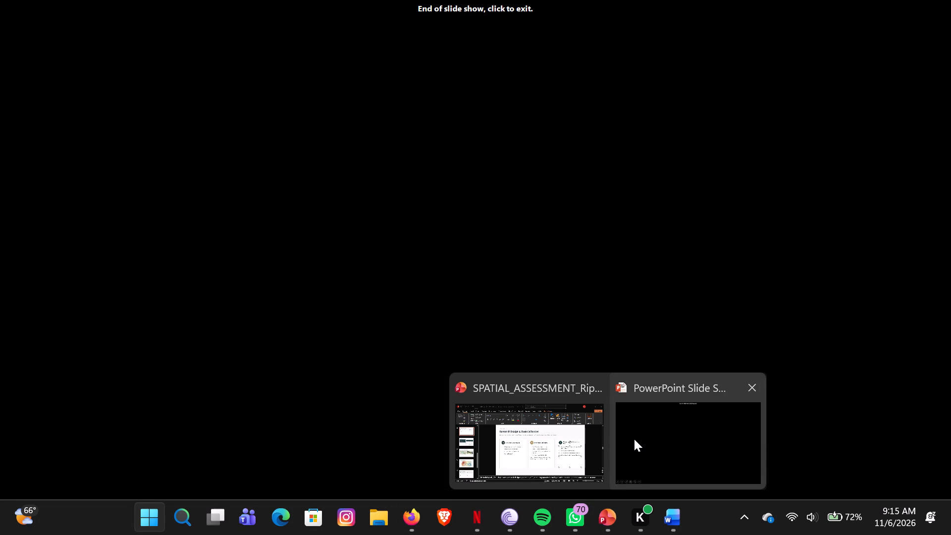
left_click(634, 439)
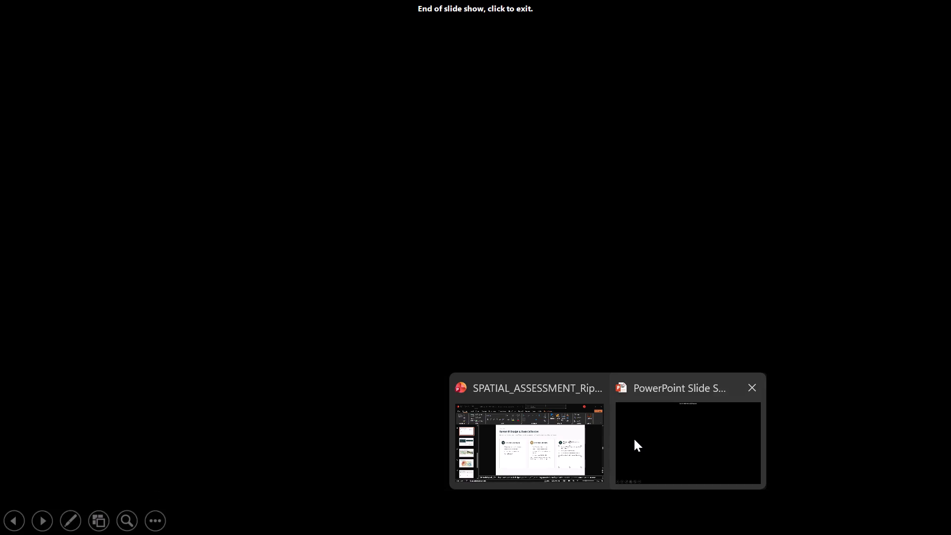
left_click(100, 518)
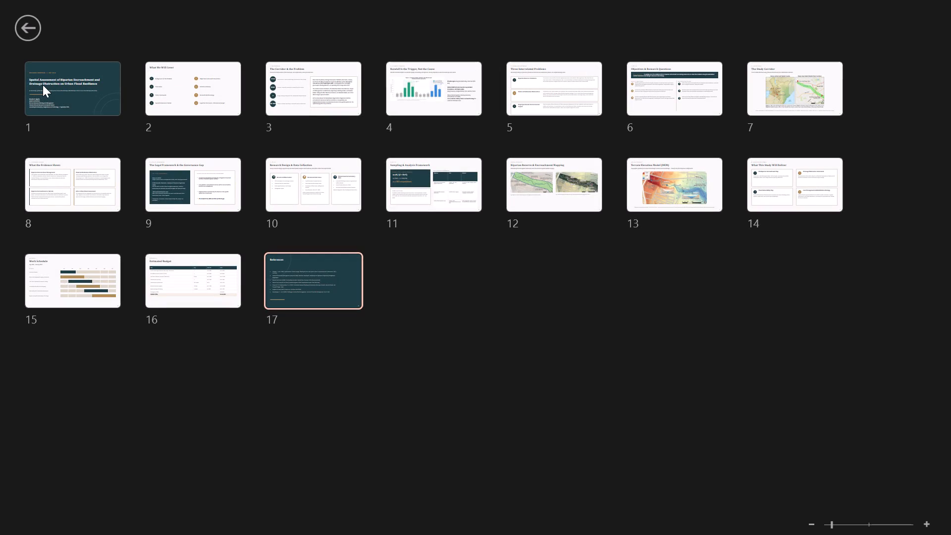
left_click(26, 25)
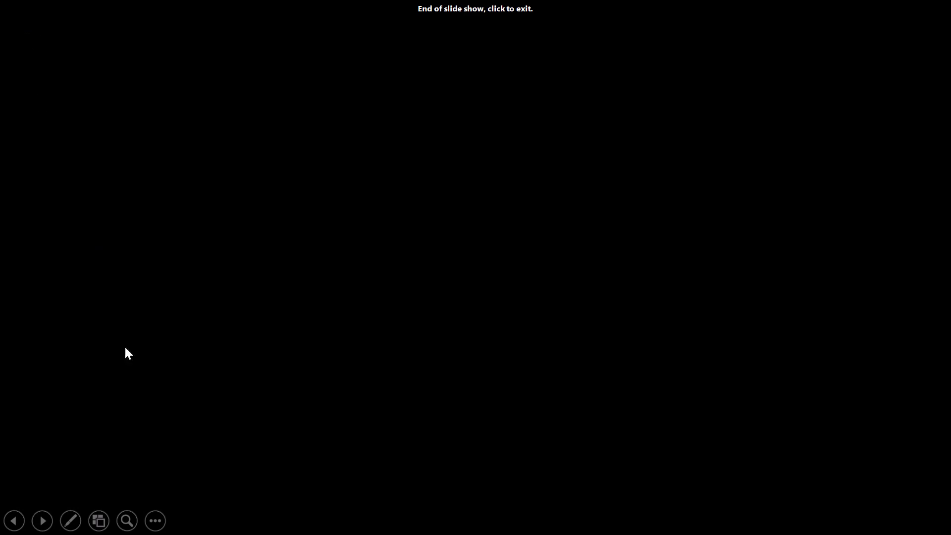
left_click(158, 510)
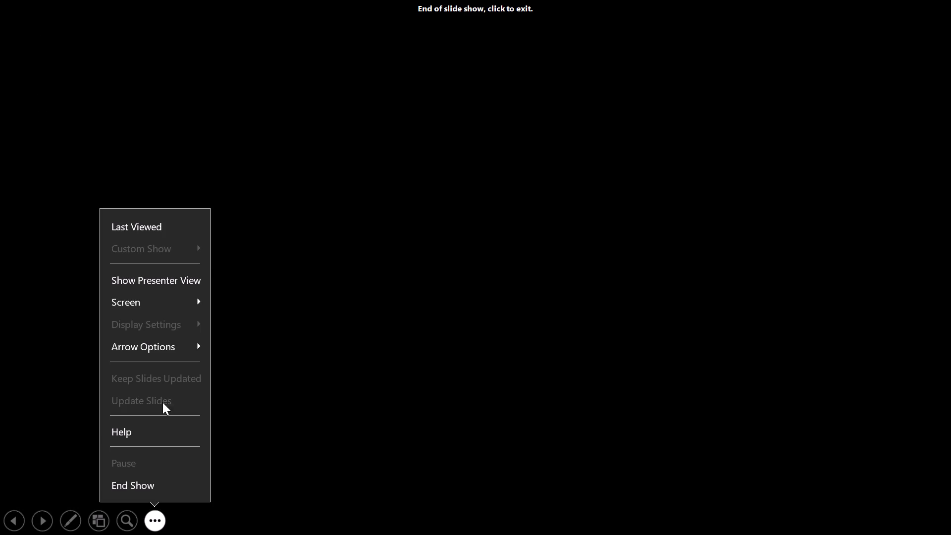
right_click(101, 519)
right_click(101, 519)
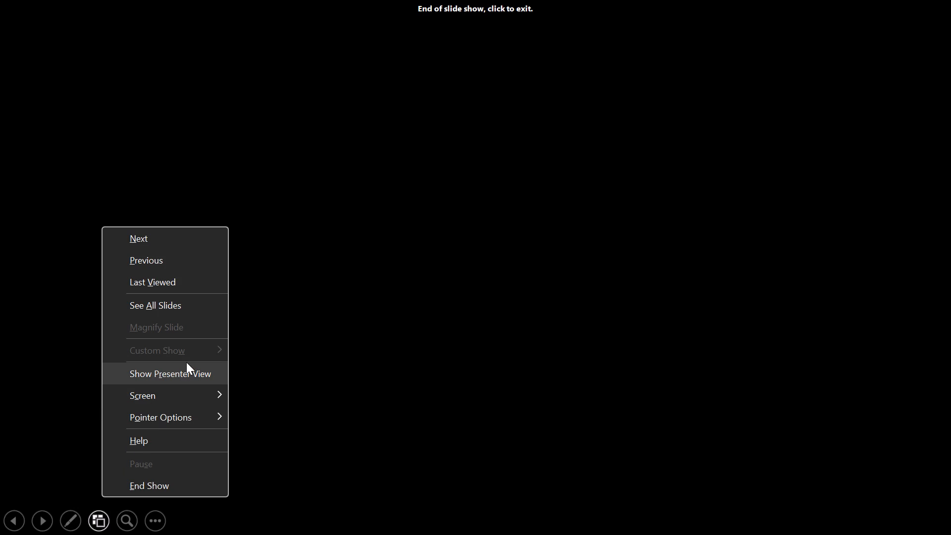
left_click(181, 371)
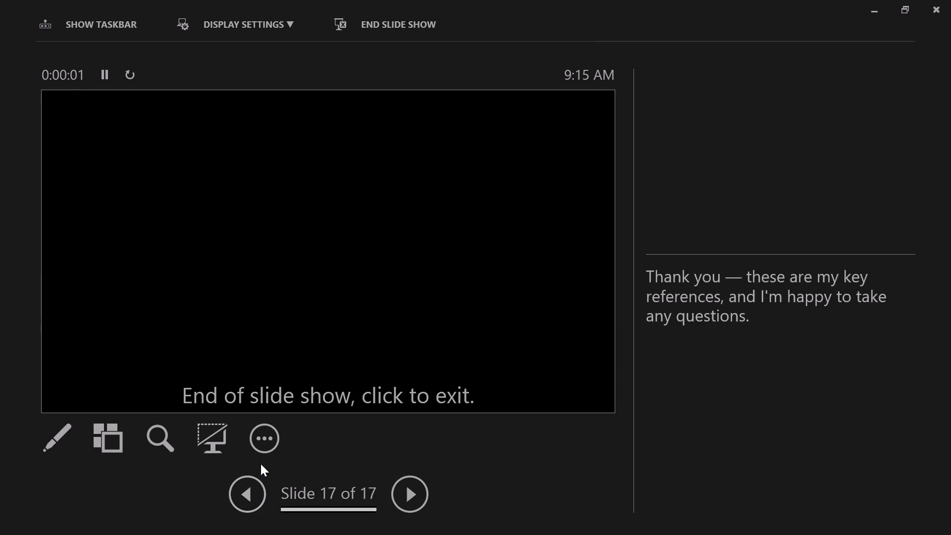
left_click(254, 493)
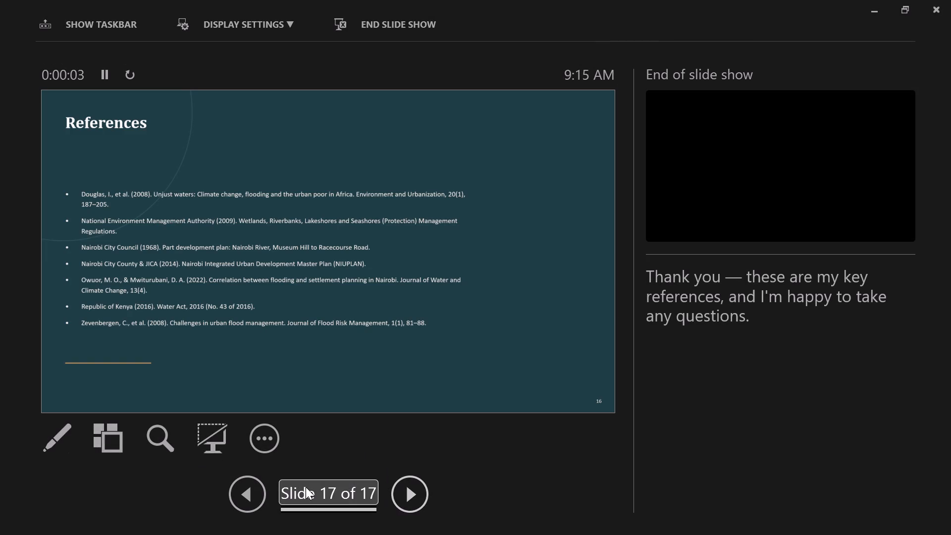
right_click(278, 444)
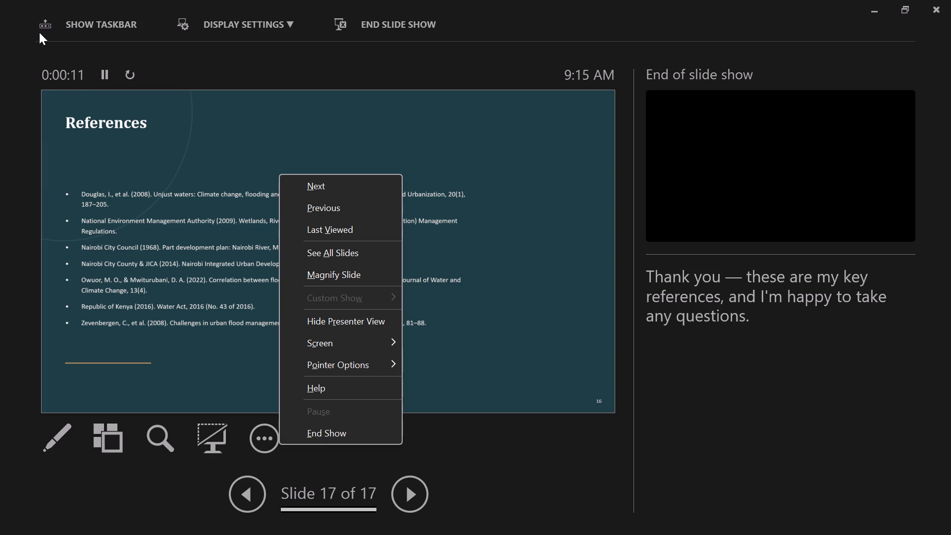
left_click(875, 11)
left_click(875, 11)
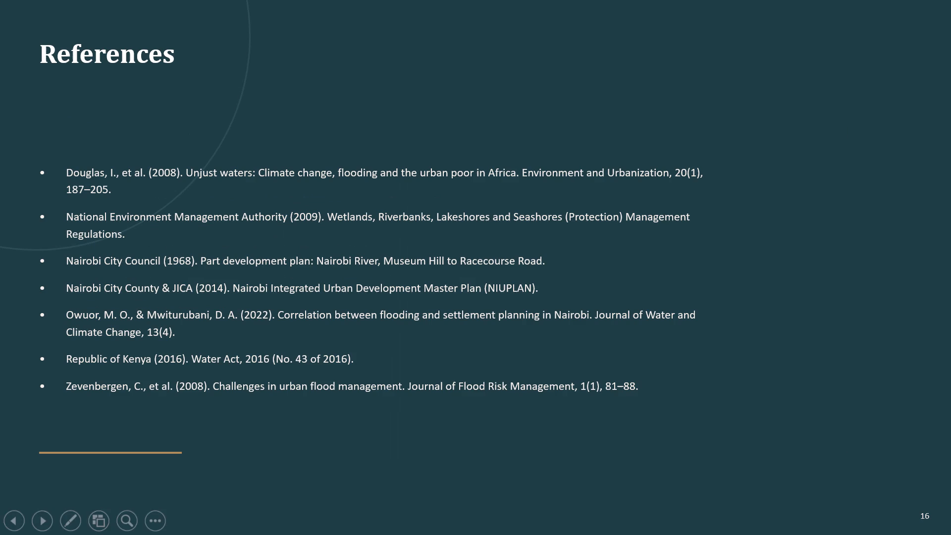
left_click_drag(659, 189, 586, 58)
End the running slide show from the References slide.
left_click(156, 523)
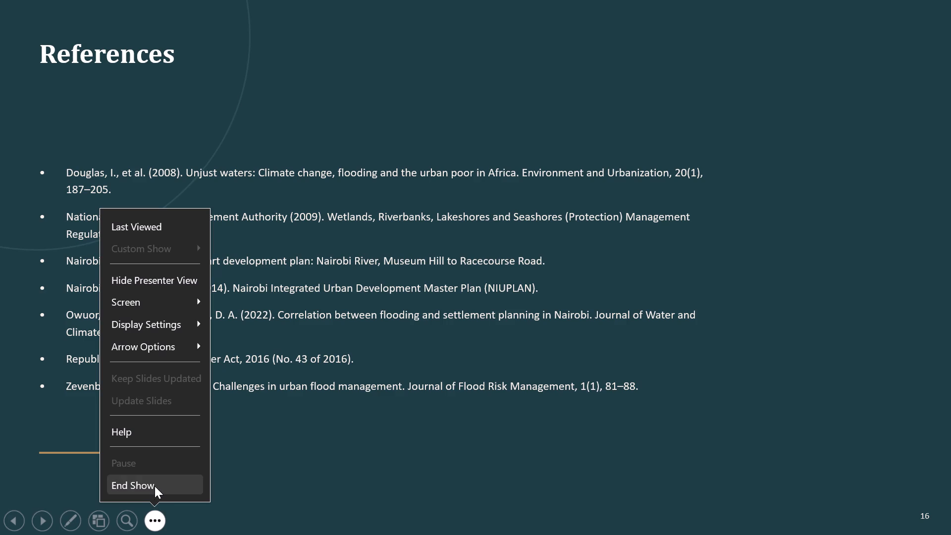
left_click(155, 486)
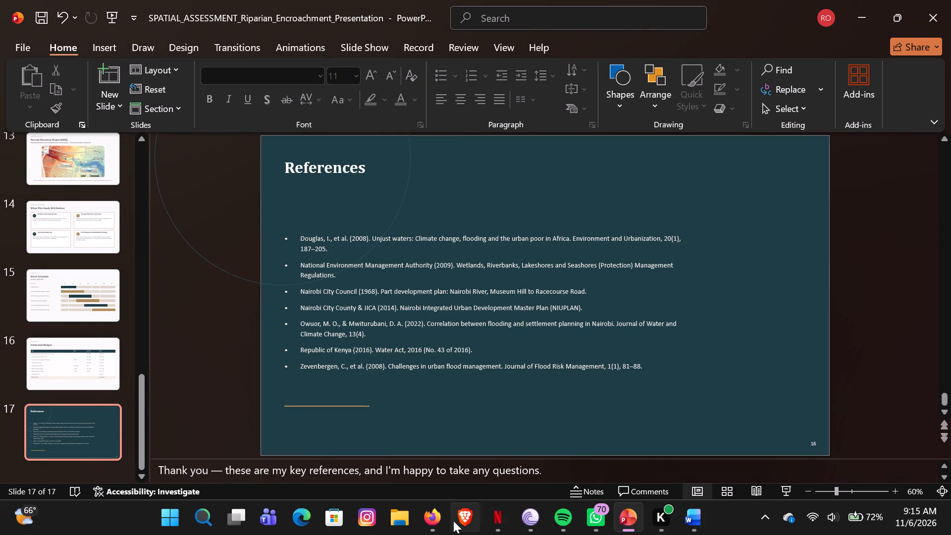